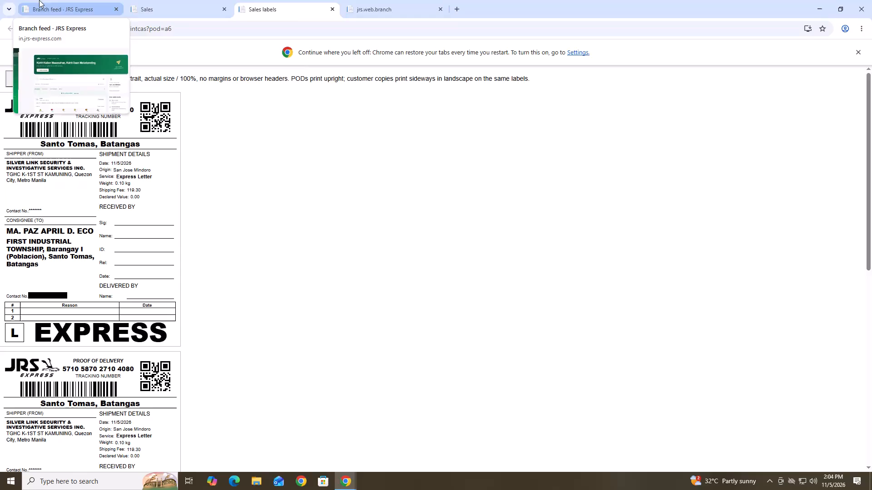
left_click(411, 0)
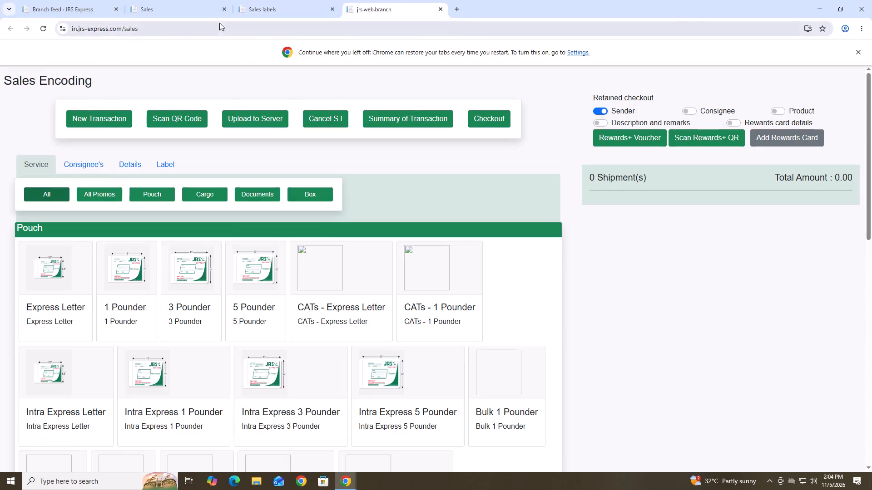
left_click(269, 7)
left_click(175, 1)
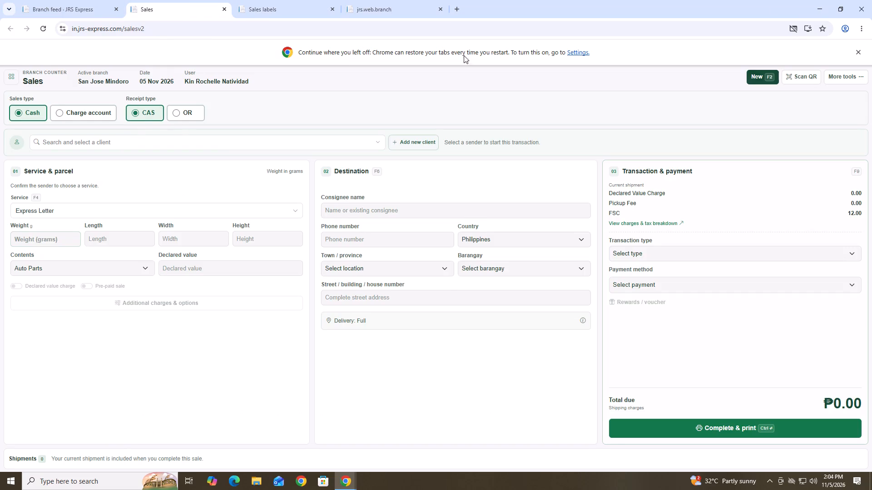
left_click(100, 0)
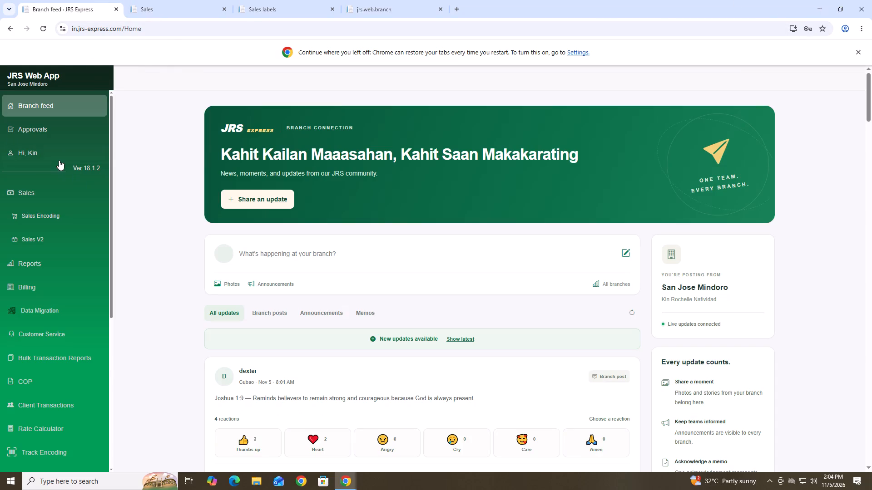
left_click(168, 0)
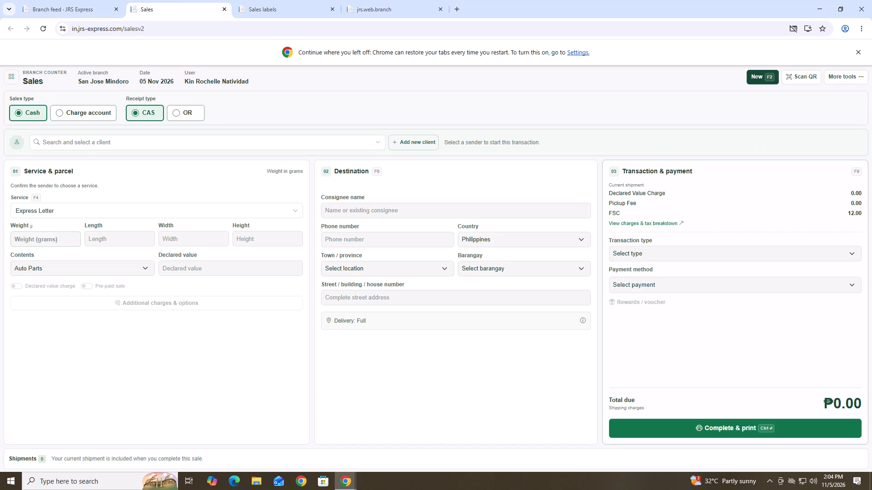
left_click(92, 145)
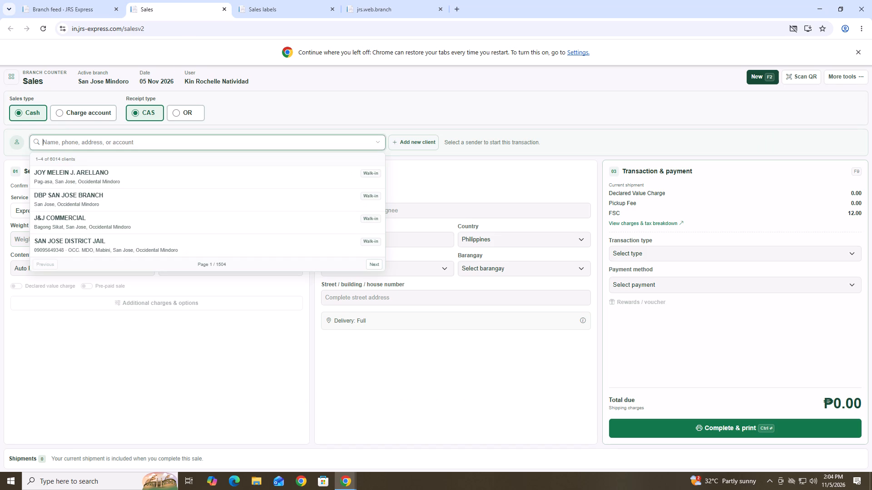
Close the Sales labels page and the old Sales Encoding page.
left_click(268, 20)
left_click(283, 5)
left_click(330, 9)
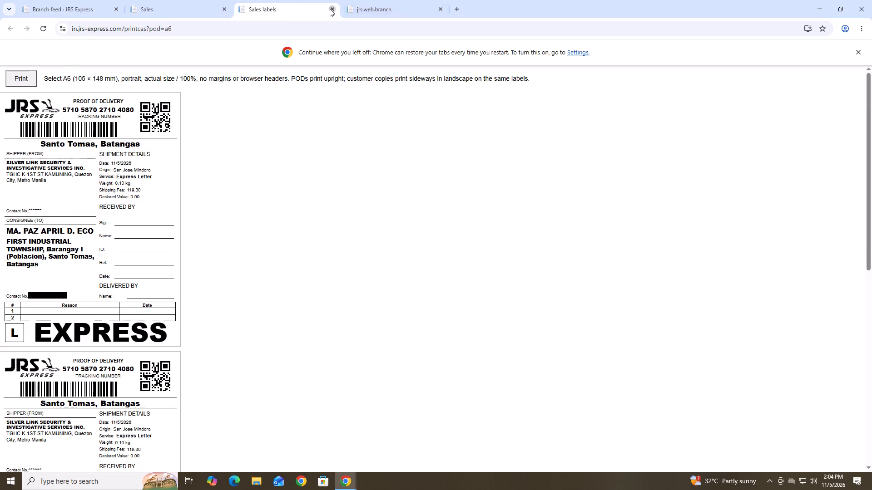
left_click(330, 9)
Open a fresh Sales Encoding page from the branch feed page.
left_click(88, 1)
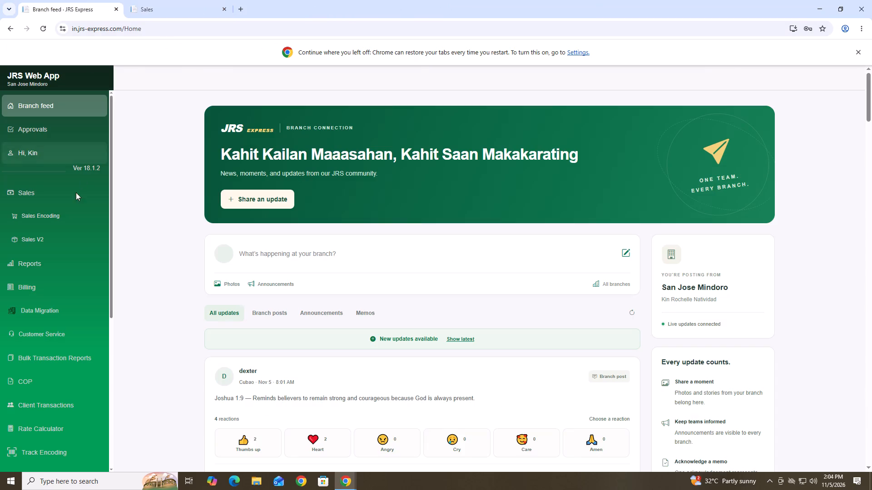
left_click(68, 224)
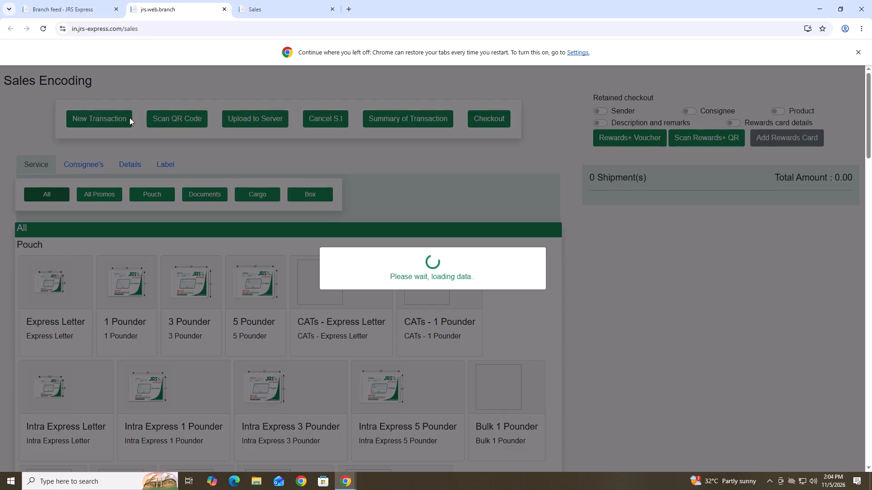
Start a new Charge transaction with Department of Labor and Employment - Occidental Mindoro as the client, and save the sender information.
left_click(129, 118)
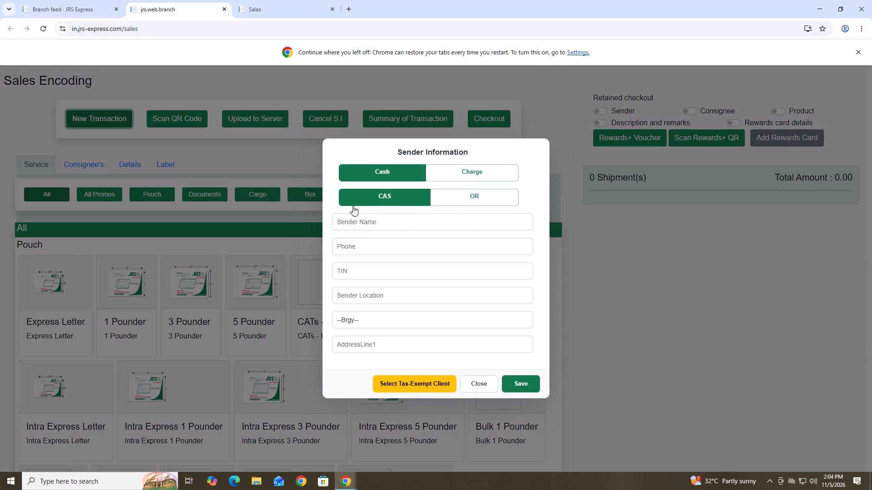
left_click(380, 226)
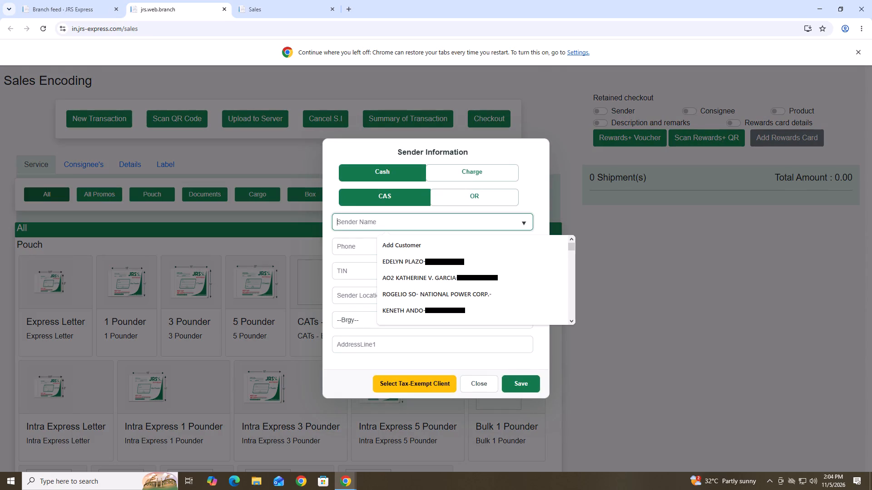
left_click(474, 167)
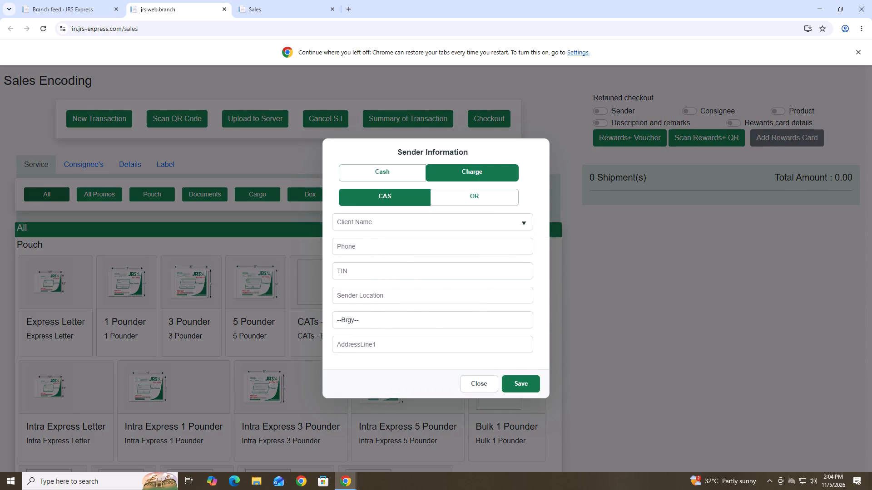
left_click(460, 220)
scroll(451, 285, "down", 3)
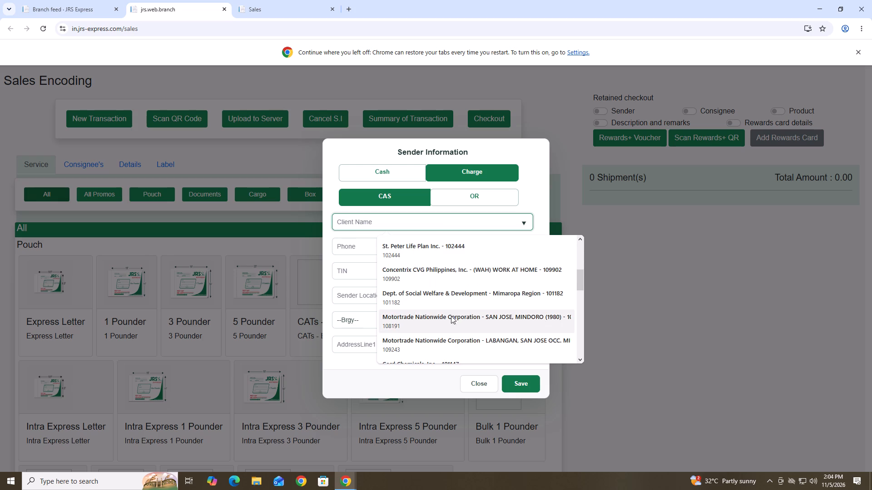
scroll(450, 334, "down", 11)
scroll(447, 358, "up", 5)
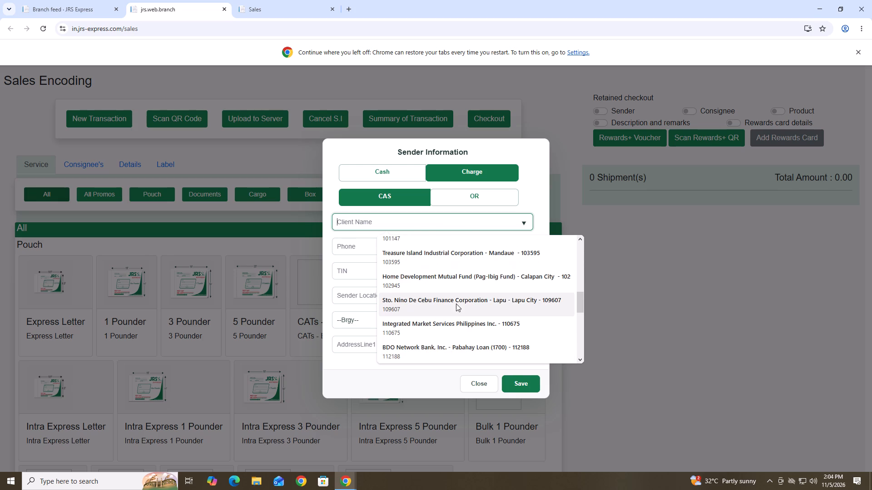
scroll(457, 335, "down", 1)
left_click(457, 346)
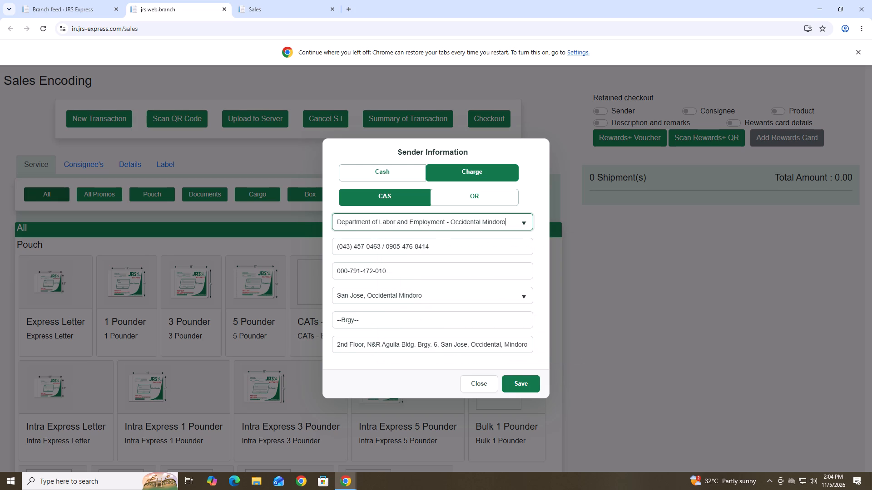
left_click(519, 389)
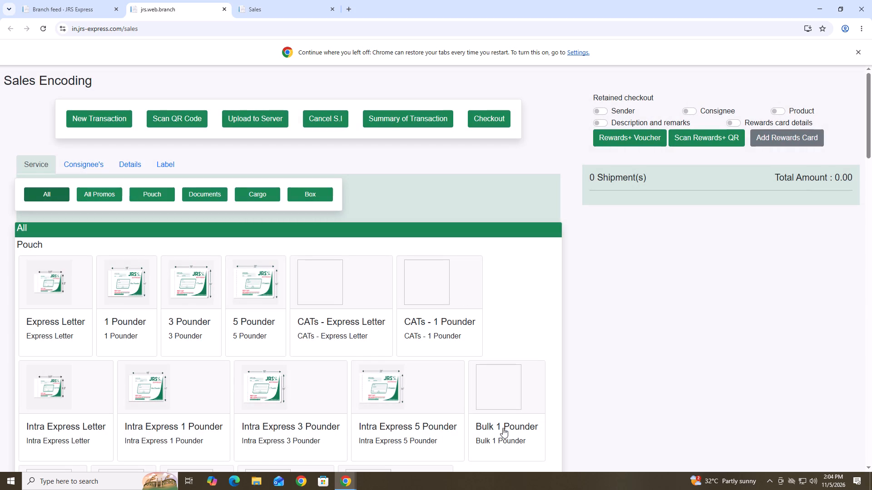
Choose the 1 Pounder pouch as the shipment's service.
left_click(112, 287)
Enter the consignee's name followed by "- OWNER".
left_click(145, 198)
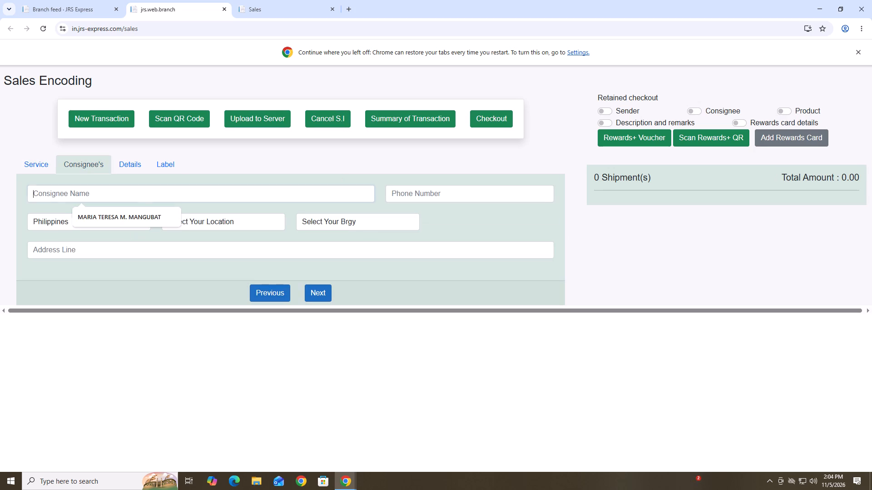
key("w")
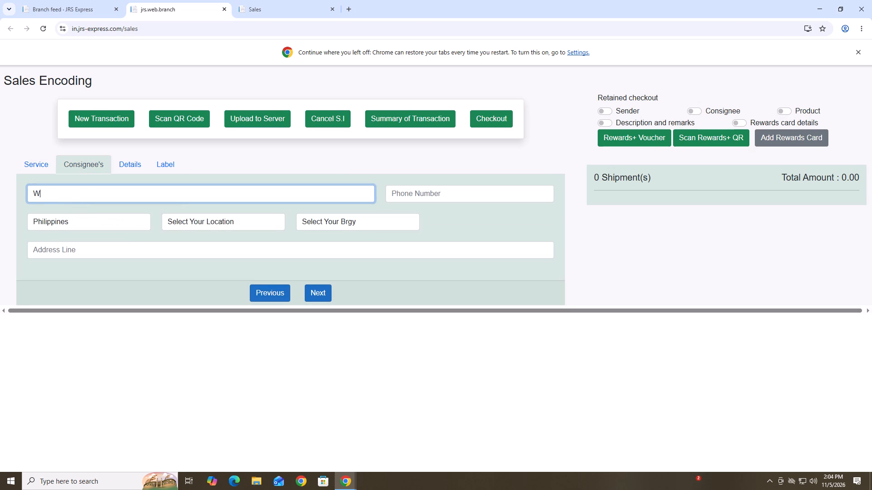
key("BackSpace")
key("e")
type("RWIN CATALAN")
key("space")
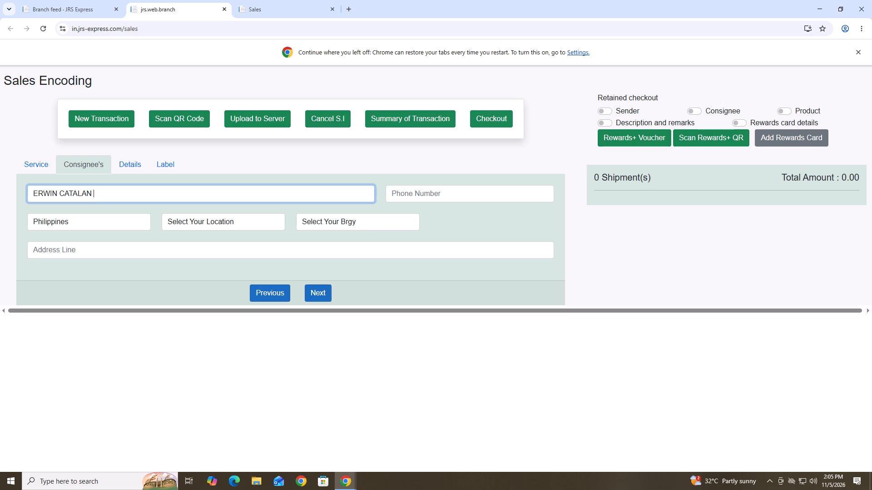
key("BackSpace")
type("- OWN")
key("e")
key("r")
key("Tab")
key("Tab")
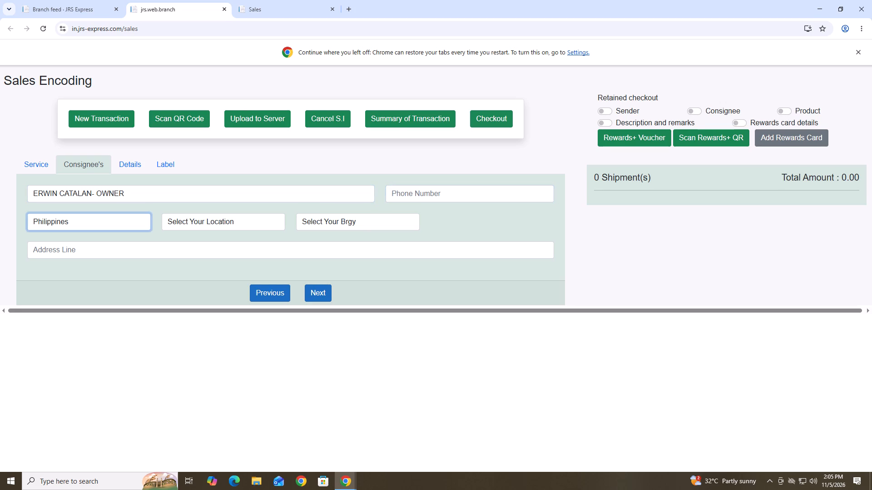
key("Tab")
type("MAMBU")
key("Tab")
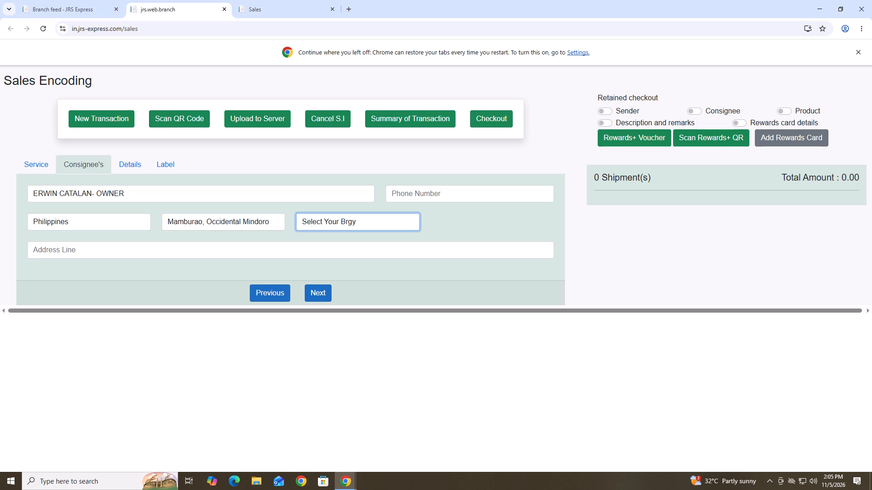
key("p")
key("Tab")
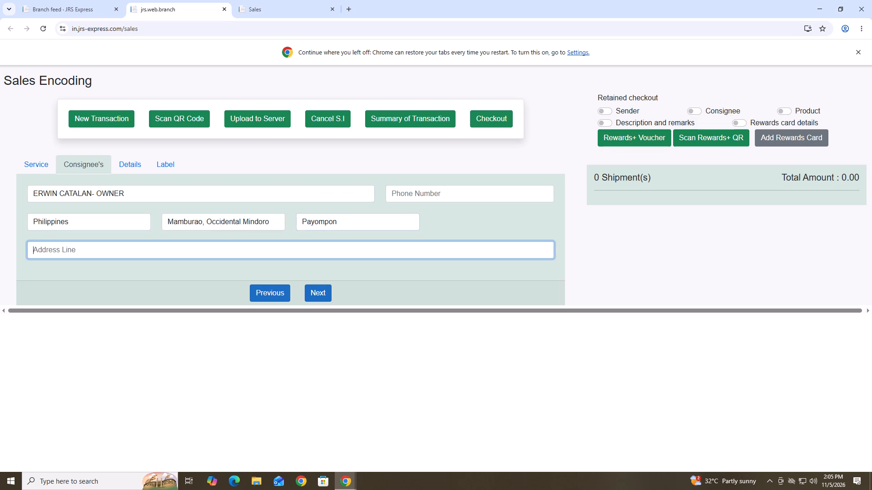
Fill the consignee's address line with Motortrade Nationwide Corporation and its road, and continue to the shipment details.
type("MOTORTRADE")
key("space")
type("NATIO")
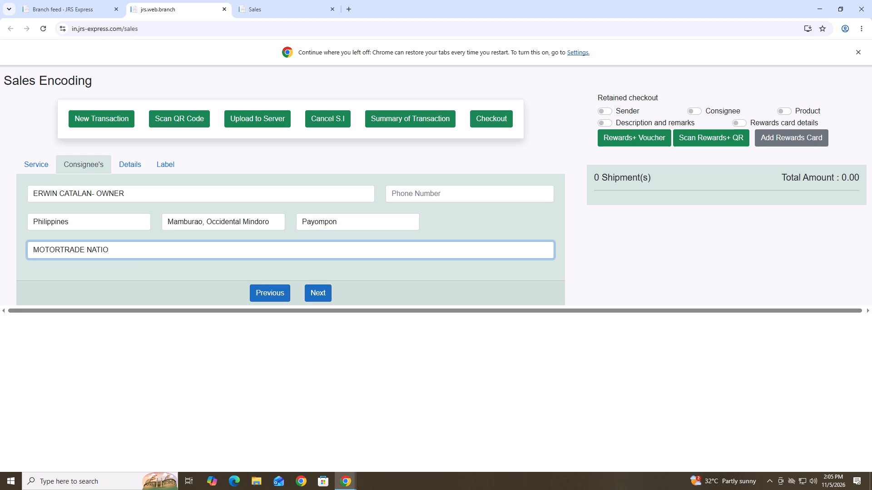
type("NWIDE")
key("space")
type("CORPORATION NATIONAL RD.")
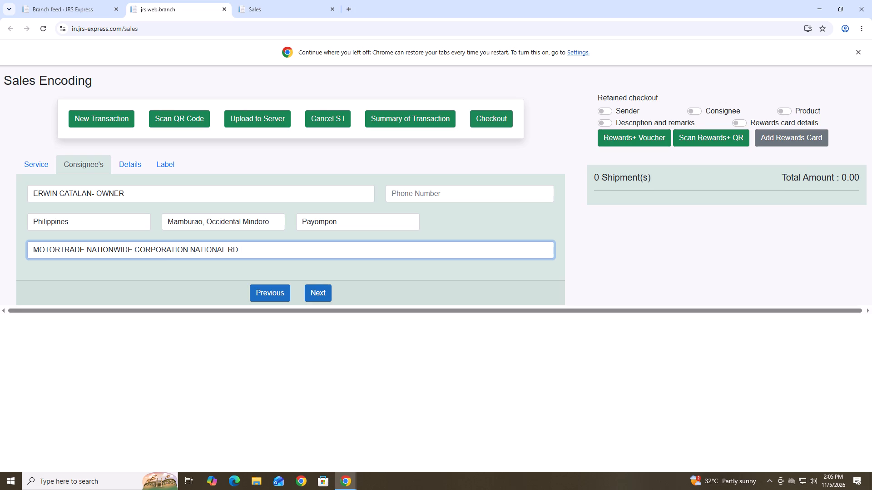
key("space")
left_click(312, 289)
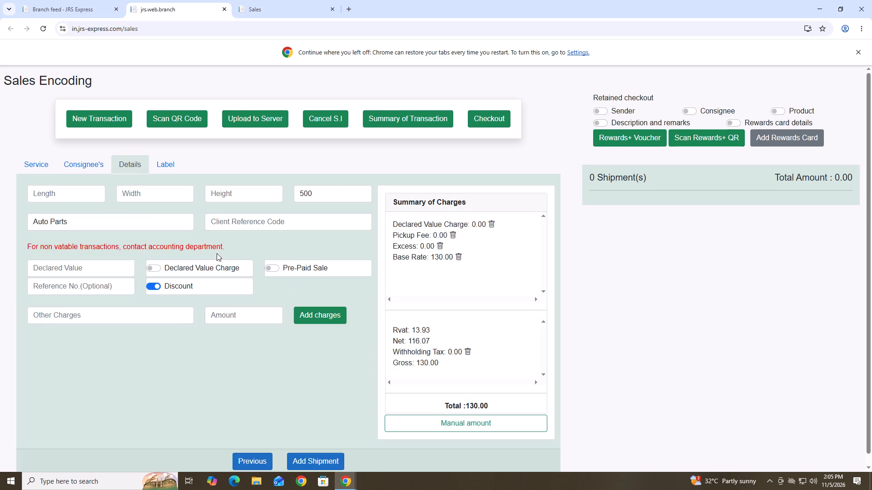
Set the shipment's contents to Documents and add the shipment to the transaction.
left_click(154, 219)
left_click(135, 279)
scroll(396, 351, "down", 4)
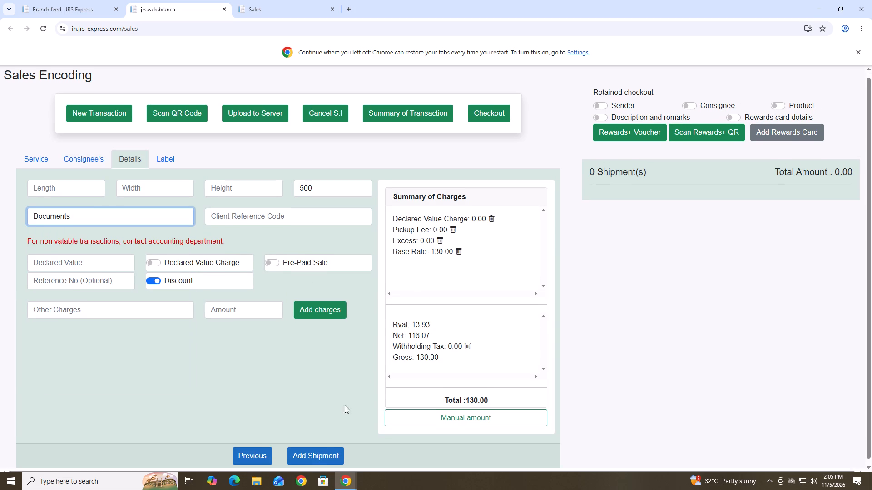
scroll(345, 405, "down", 3)
scroll(322, 452, "down", 4)
left_click(321, 449)
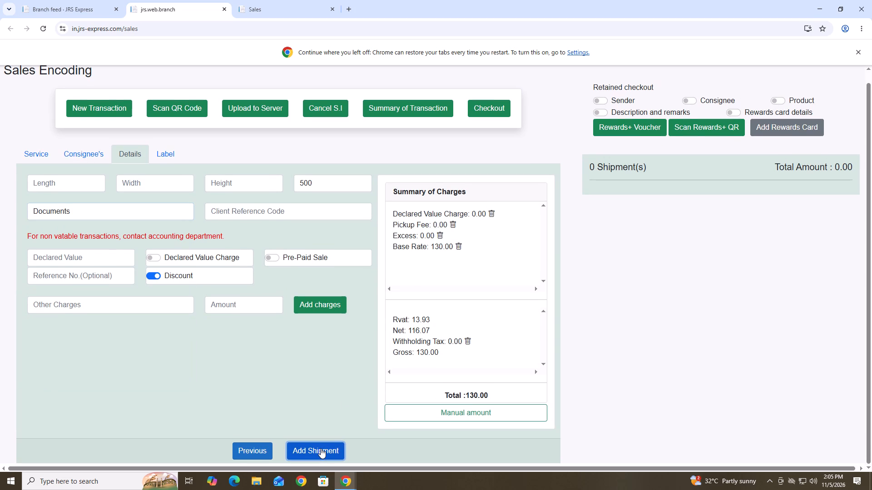
Check out the transaction and print one copy of all its label pages on the Xprinter XP-410B.
scroll(703, 258, "up", 4)
left_click(492, 122)
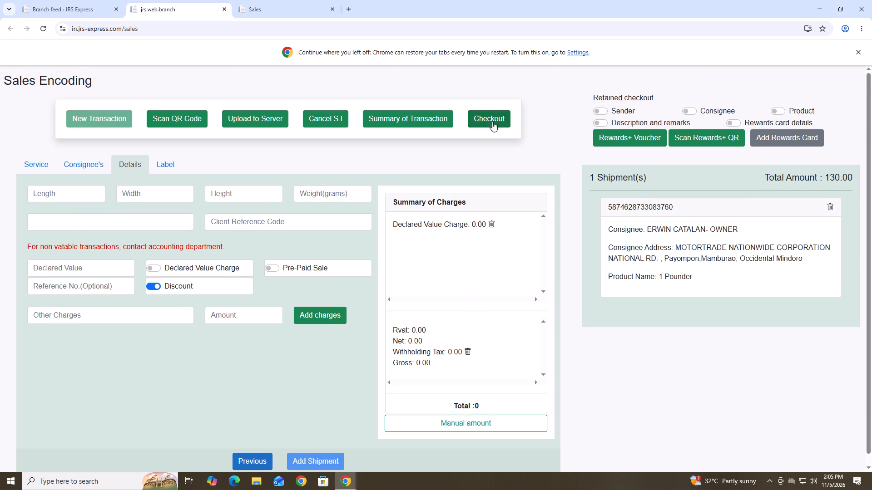
left_click(476, 291)
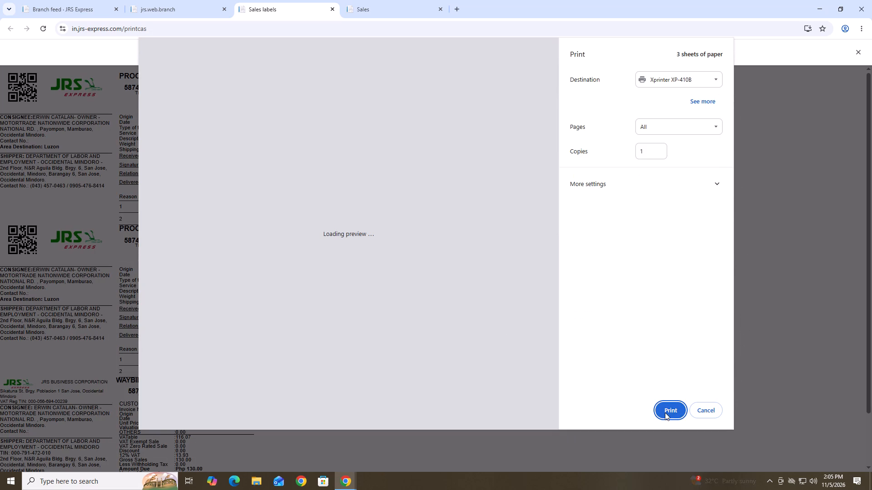
left_click(665, 412)
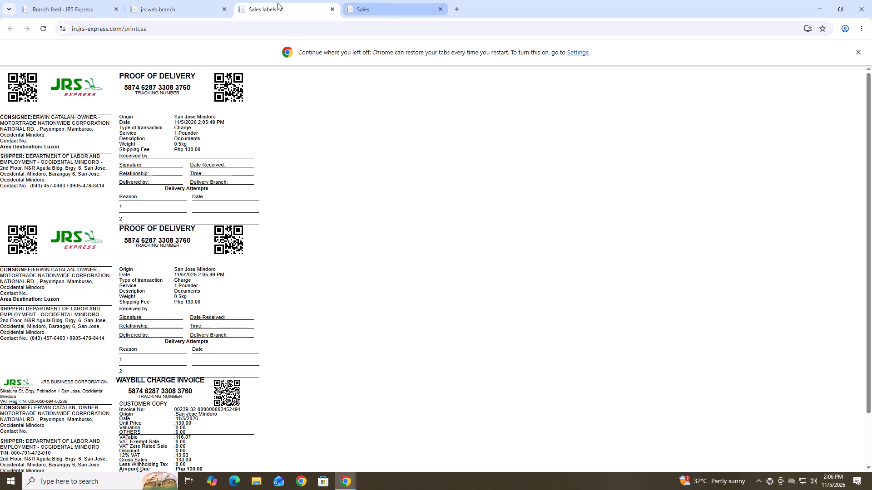
Return to Sales Encoding, select the 1 Pounder pouch service, and enter the next consignee's name.
left_click(202, 0)
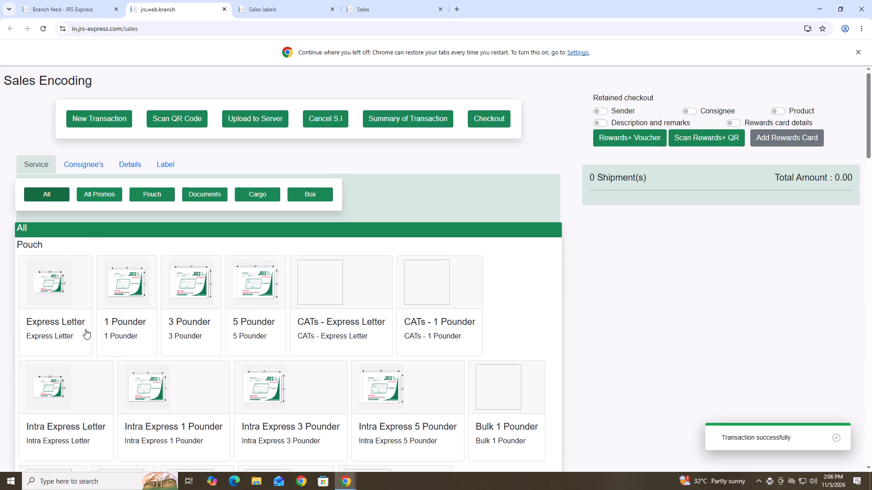
left_click(111, 317)
left_click(166, 196)
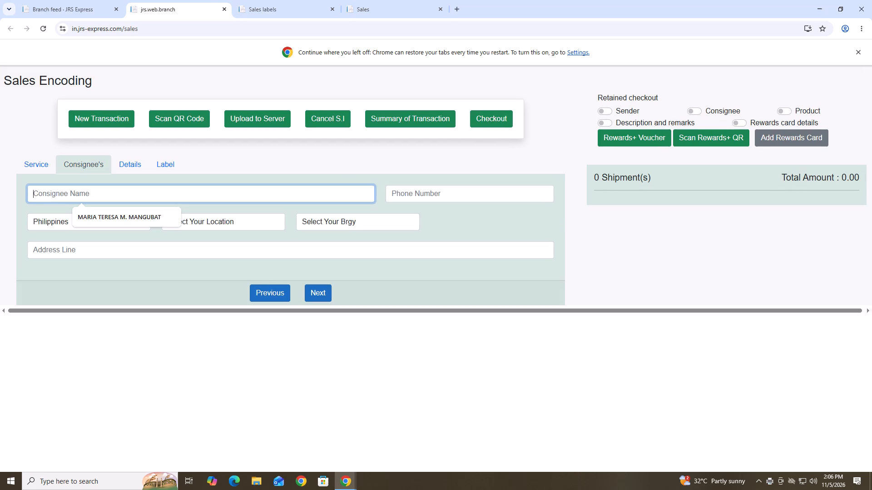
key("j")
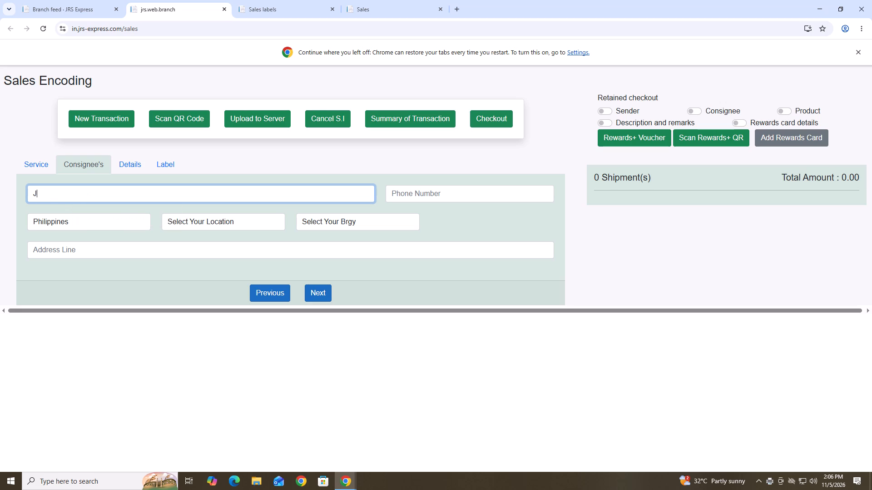
key("BackSpace")
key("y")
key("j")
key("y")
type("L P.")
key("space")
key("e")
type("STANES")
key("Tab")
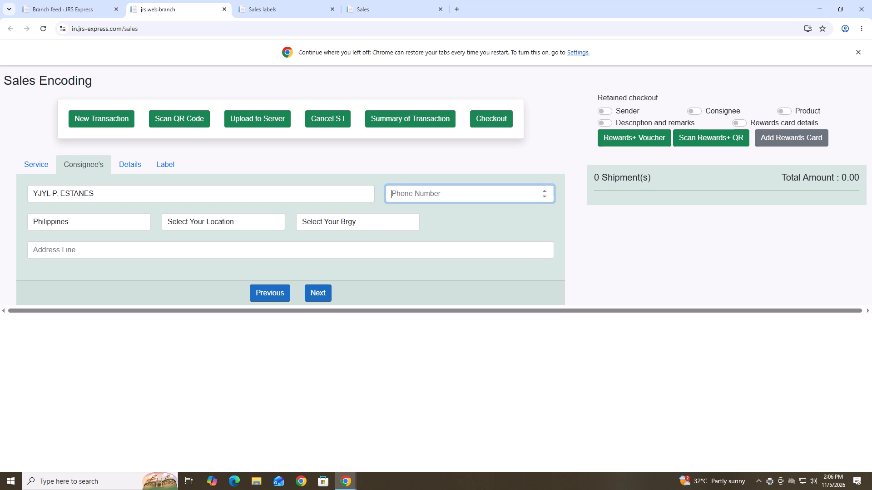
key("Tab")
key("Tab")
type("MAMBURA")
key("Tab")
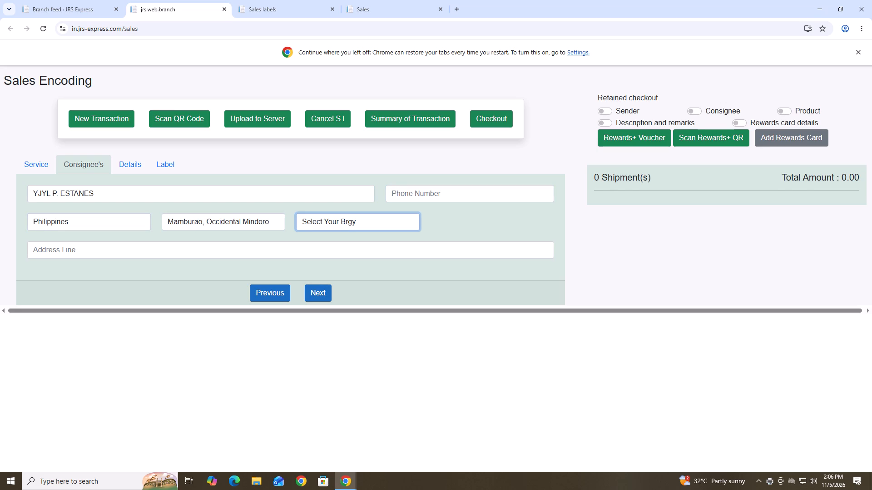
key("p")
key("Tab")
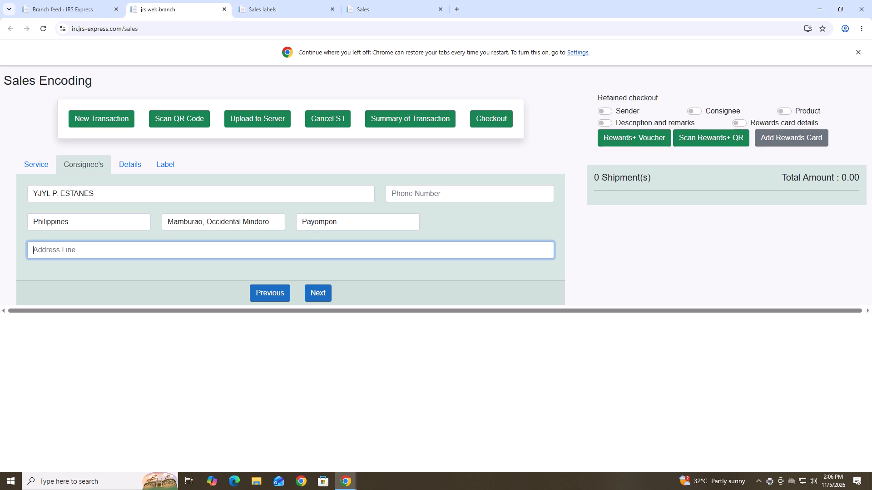
Fill the consignee's address line with Motortrade Nationwide Corporation and its road.
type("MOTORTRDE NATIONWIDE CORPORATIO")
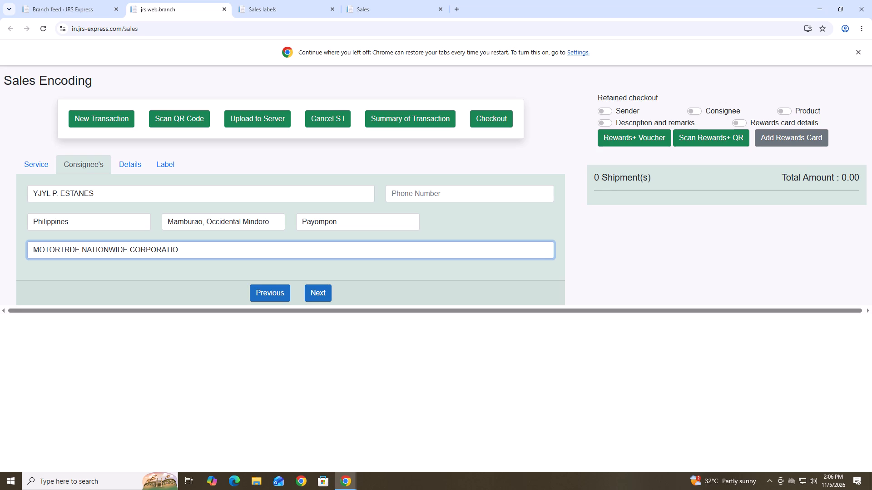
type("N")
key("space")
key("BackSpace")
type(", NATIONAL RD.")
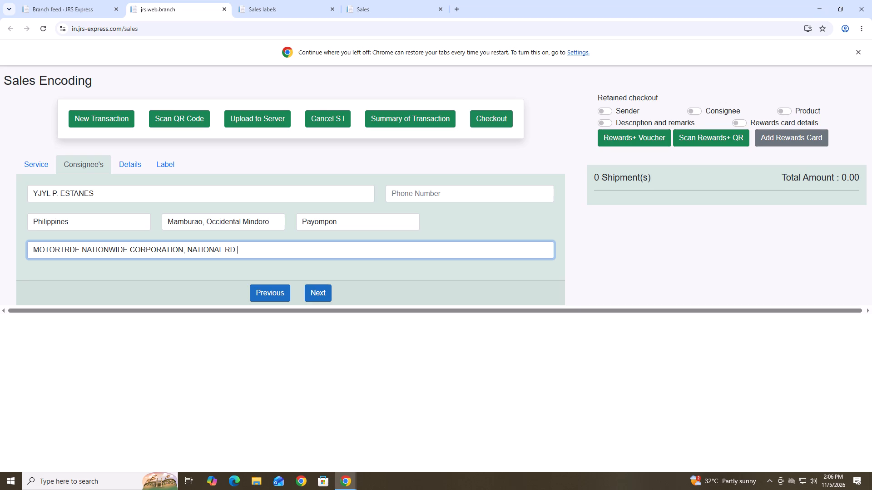
Append "- WORKER" to the consignee's name.
left_click(99, 201)
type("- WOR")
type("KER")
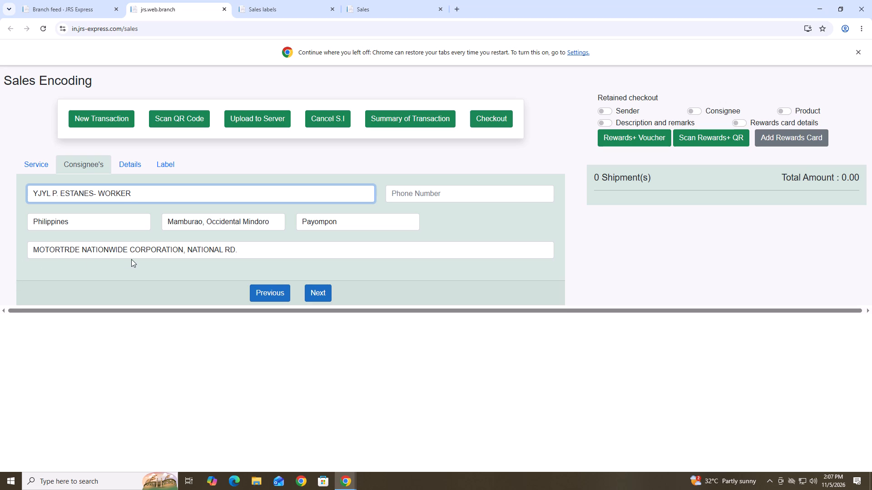
Correct the spelling of Motortrade in the address line and continue to the shipment details.
left_click(71, 249)
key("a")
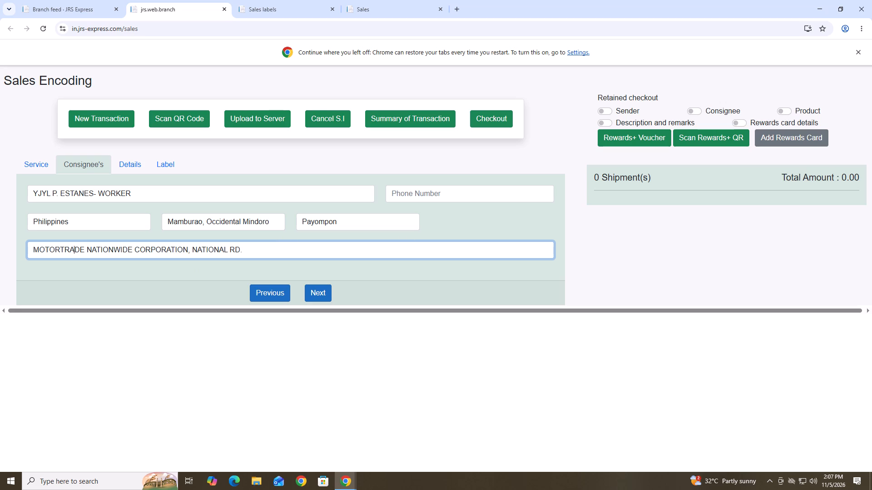
left_click(310, 293)
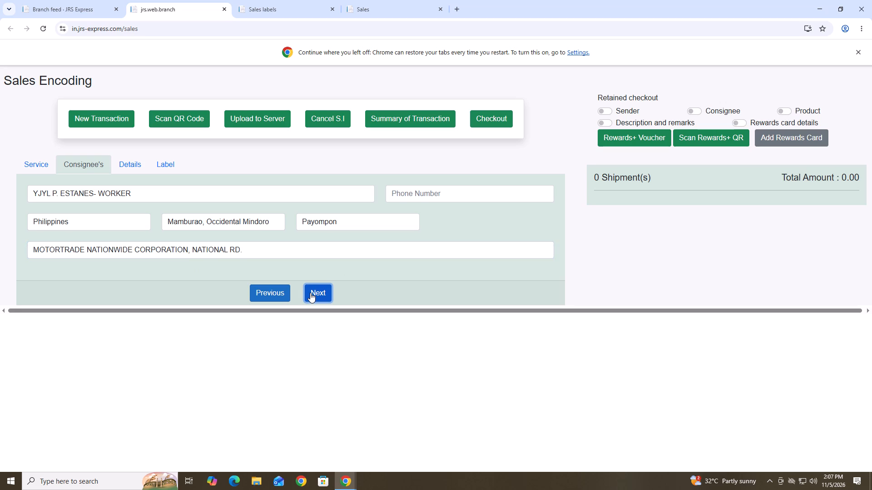
Set the shipment's contents description to Documents.
left_click(147, 226)
left_click(133, 282)
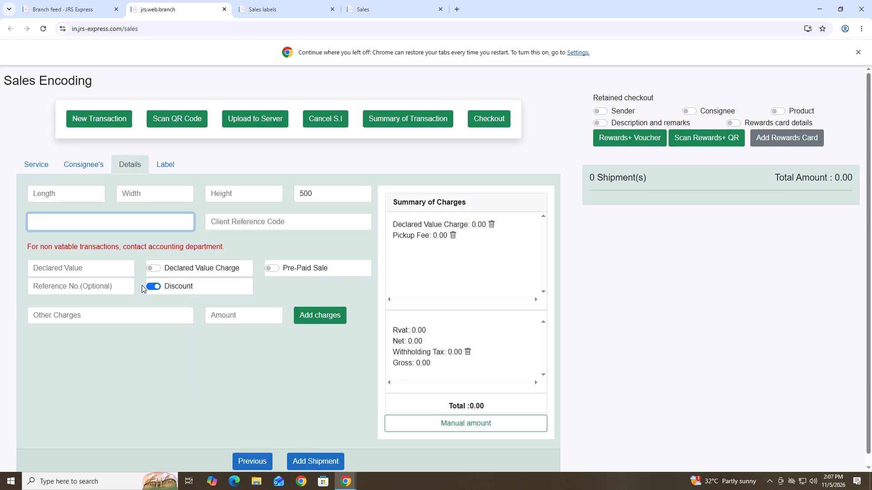
scroll(286, 349, "down", 6)
scroll(282, 359, "up", 6)
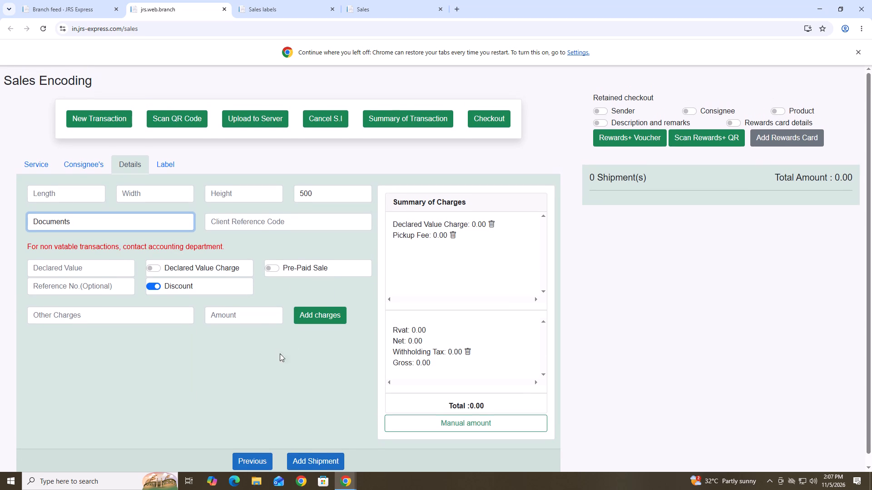
Start a new charge transaction with Department of Labor and Employment - Occidental Mindoro as the sender and save the sender information.
left_click(99, 123)
left_click(463, 232)
left_click(462, 227)
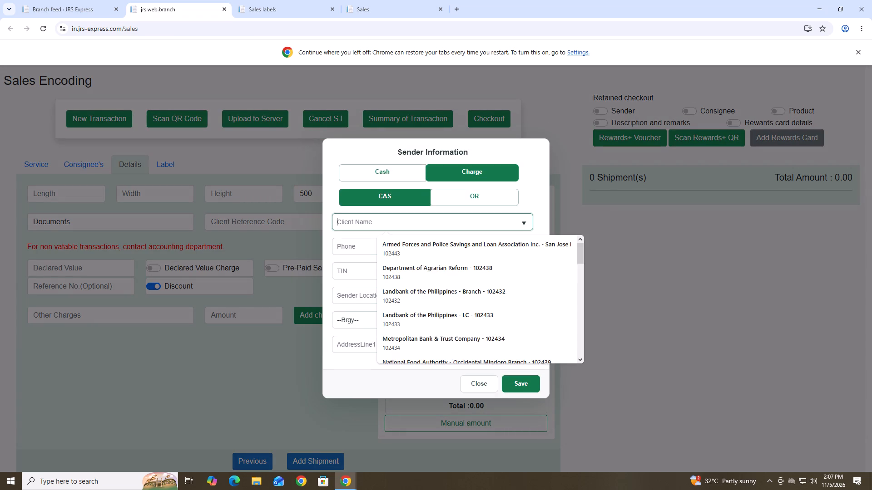
scroll(450, 292, "down", 6)
scroll(458, 279, "up", 2)
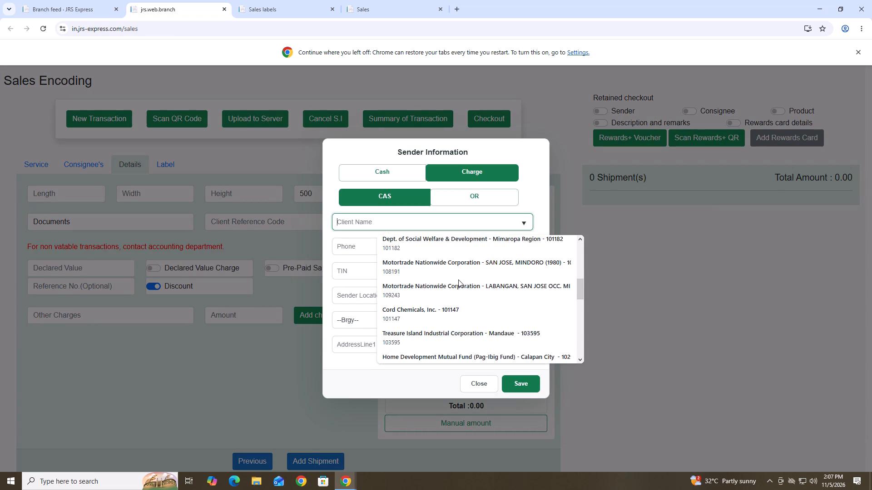
scroll(482, 280, "down", 1)
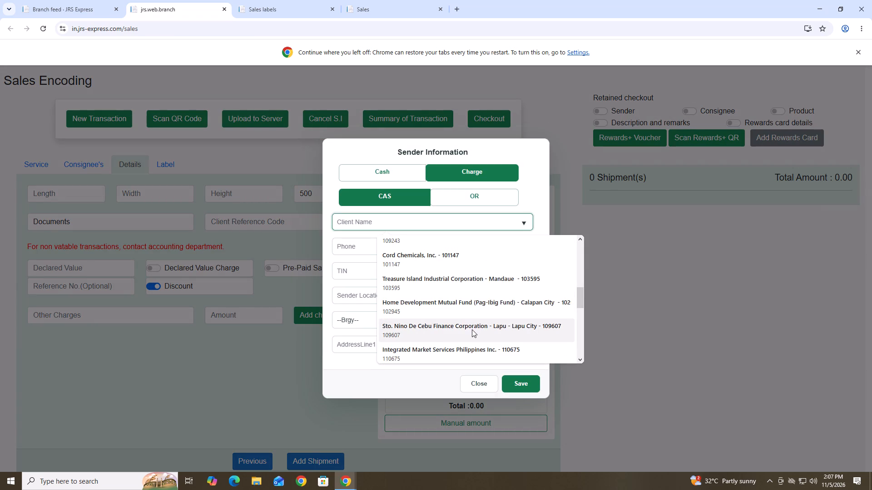
scroll(465, 333, "down", 1)
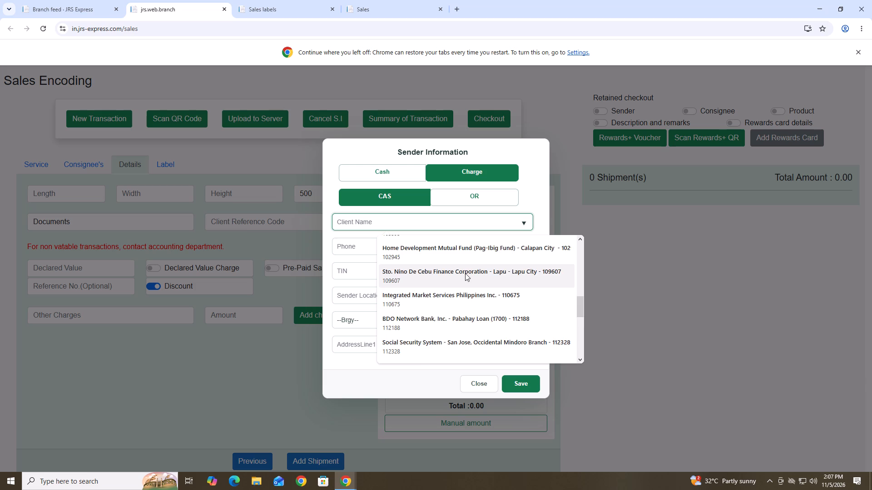
scroll(463, 285, "down", 4)
scroll(449, 271, "up", 2)
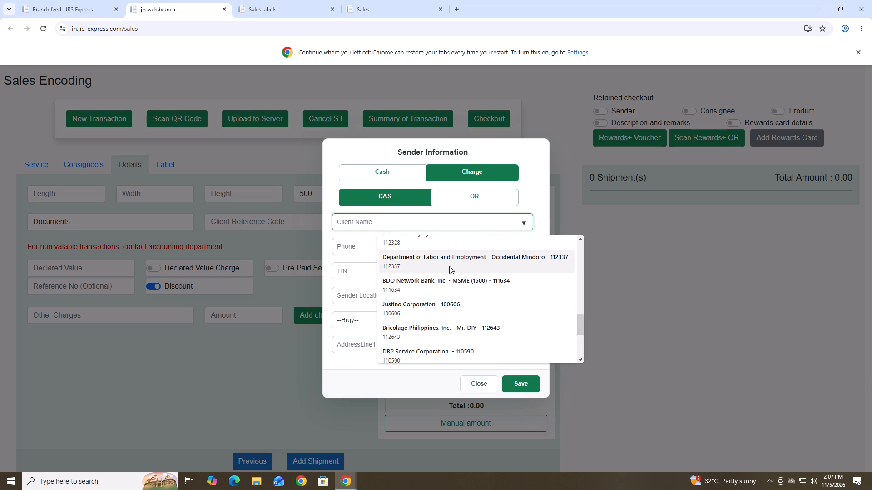
left_click(449, 266)
left_click(520, 385)
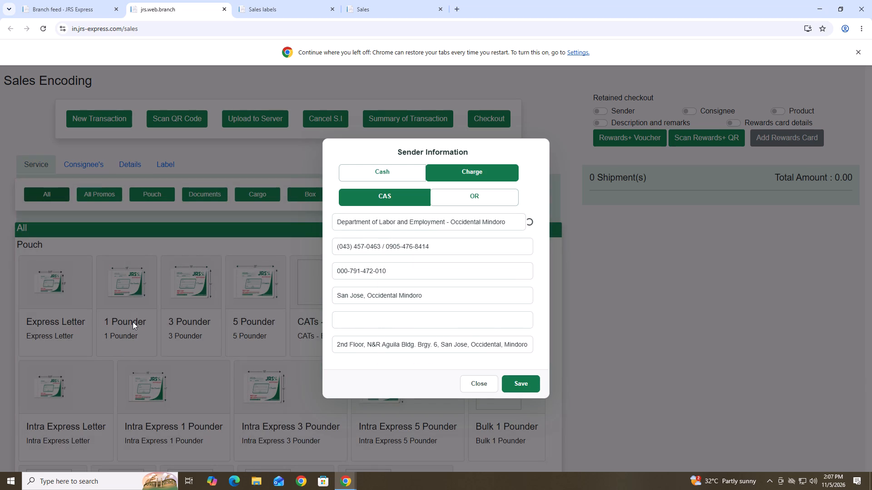
Select the 1 Pounder service again, keep the entered consignee and details, and add the shipment to the transaction.
left_click(133, 322)
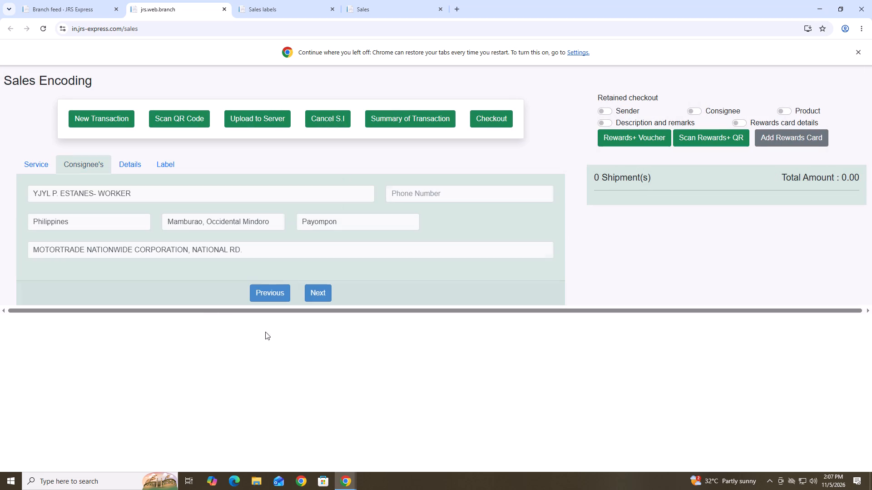
left_click(321, 298)
scroll(225, 279, "down", 6)
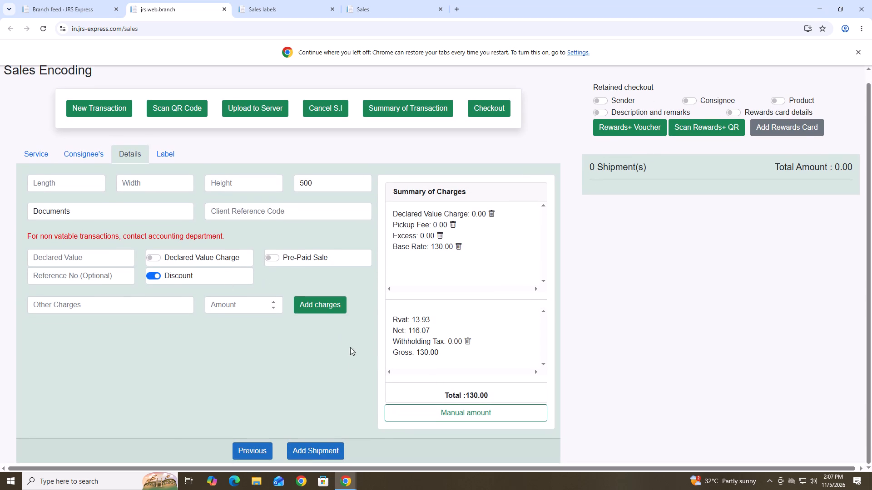
scroll(354, 360, "down", 4)
left_click(337, 446)
scroll(634, 331, "up", 4)
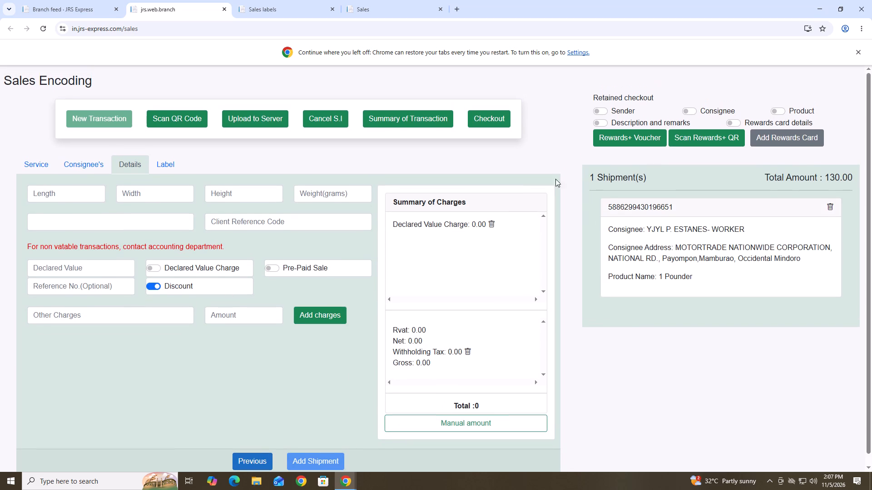
Check out the transaction as Walk In and print its sales labels.
left_click(508, 124)
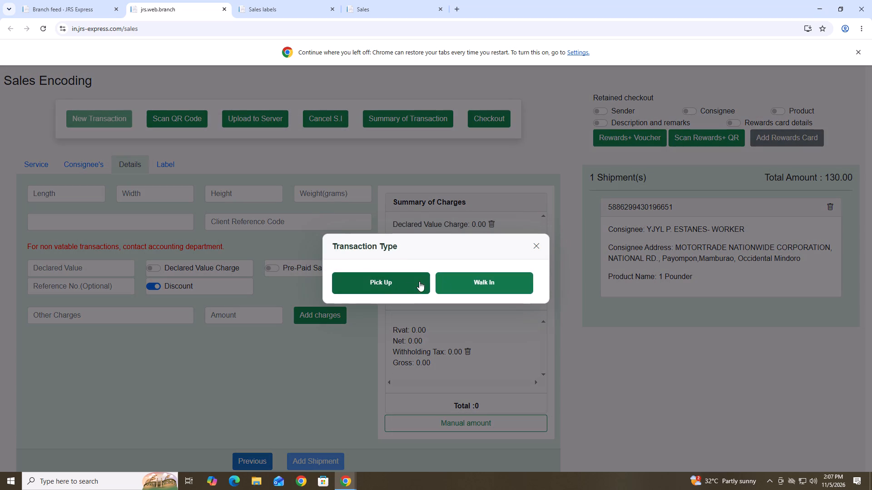
left_click(450, 281)
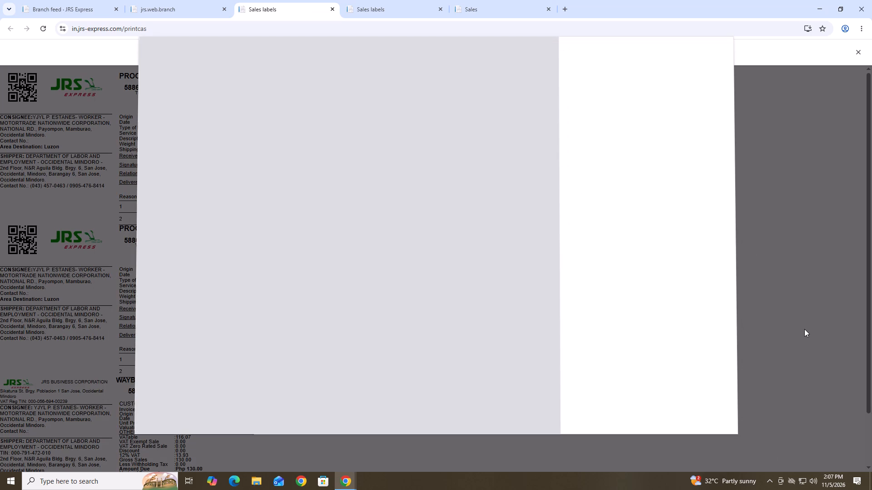
left_click(677, 408)
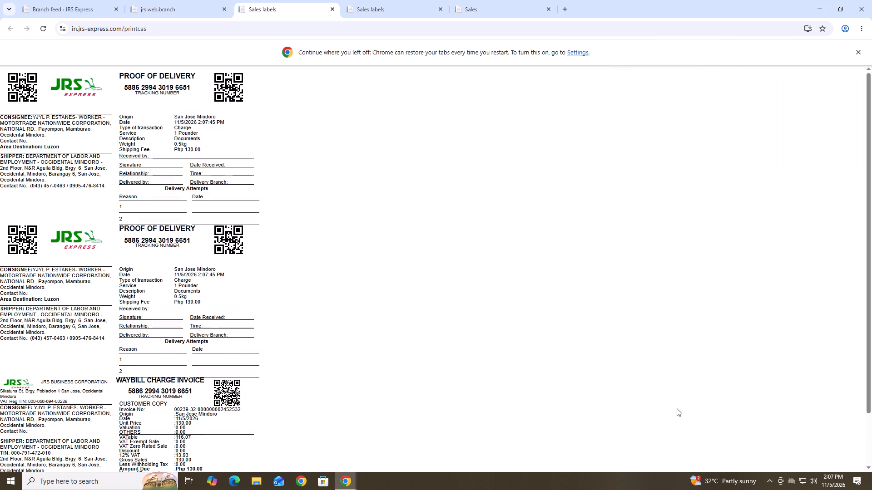
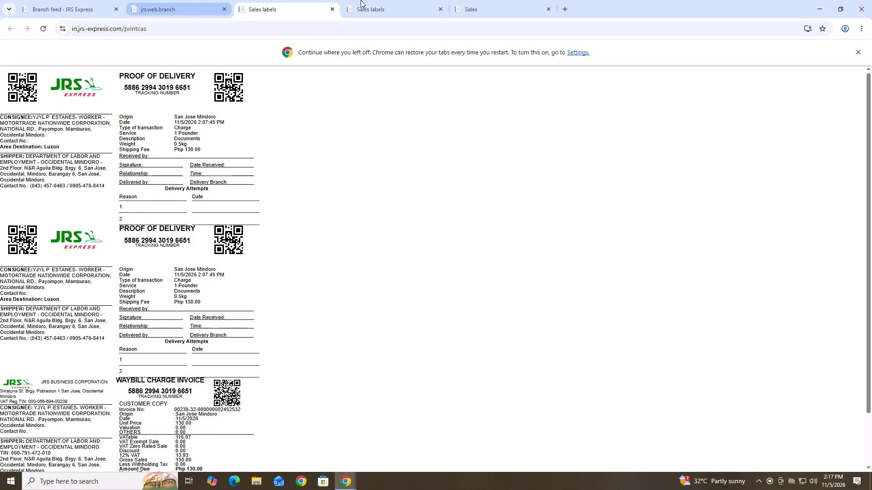
Close both leftover Sales labels pages and return to the Sales Encoding page.
left_click(326, 11)
left_click(331, 12)
left_click(300, 0)
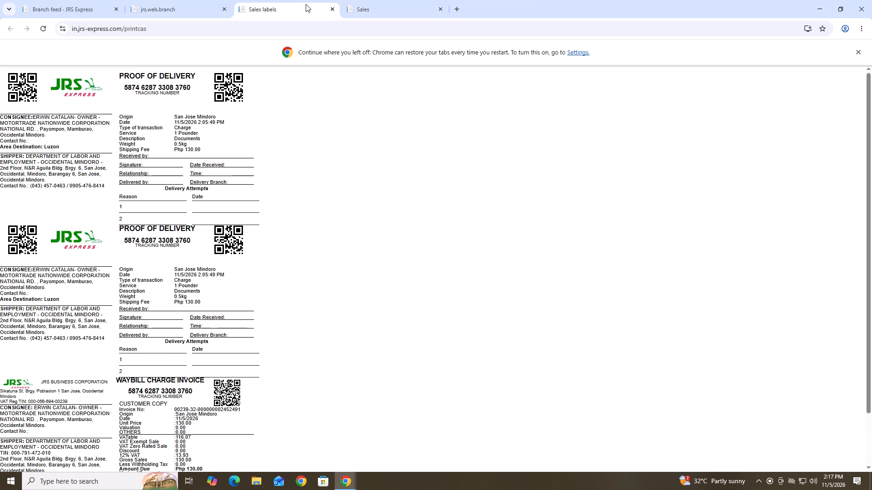
left_click(332, 12)
left_click(323, 7)
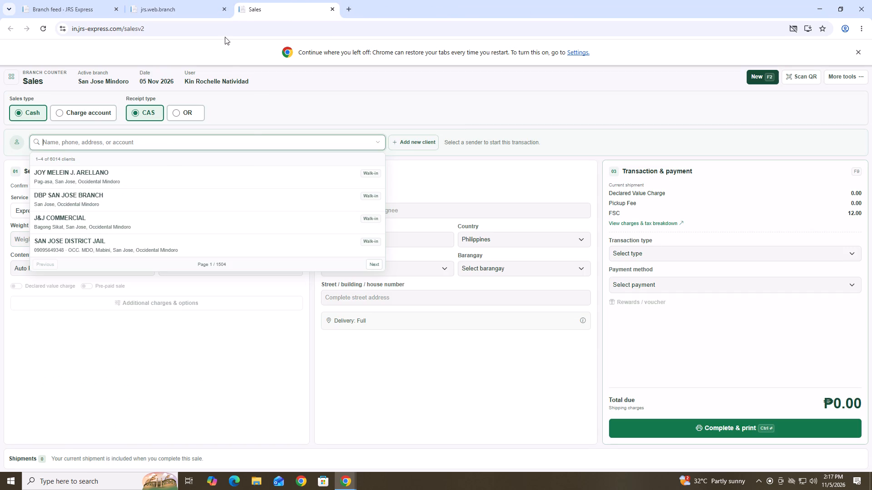
left_click(170, 0)
left_click(251, 12)
left_click(103, 137)
left_click(176, 12)
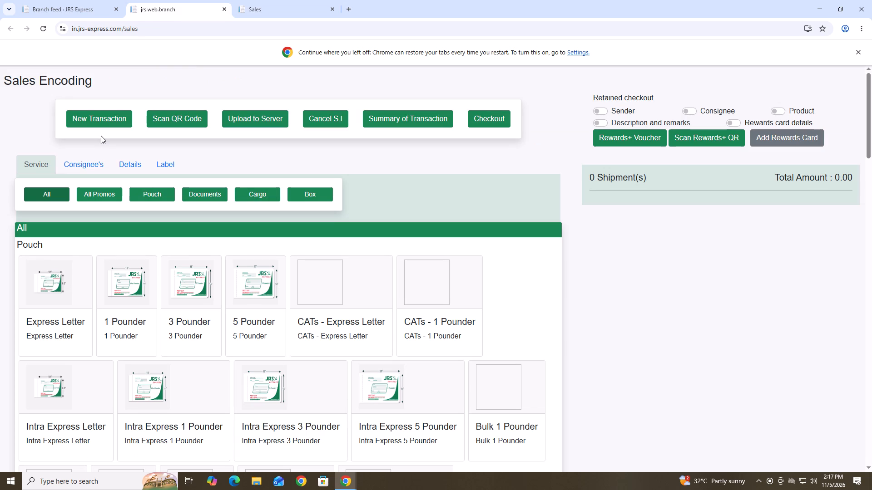
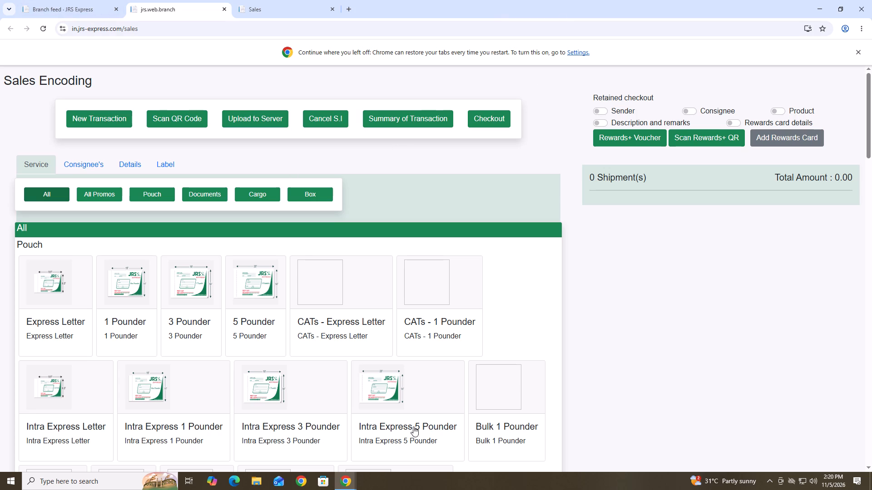
Start a new charge transaction for Dept. of Social Welfare & Development - Mimaropa Region (101182) with sender location San Jose, Occidental Mindoro, and save the sender.
left_click(87, 122)
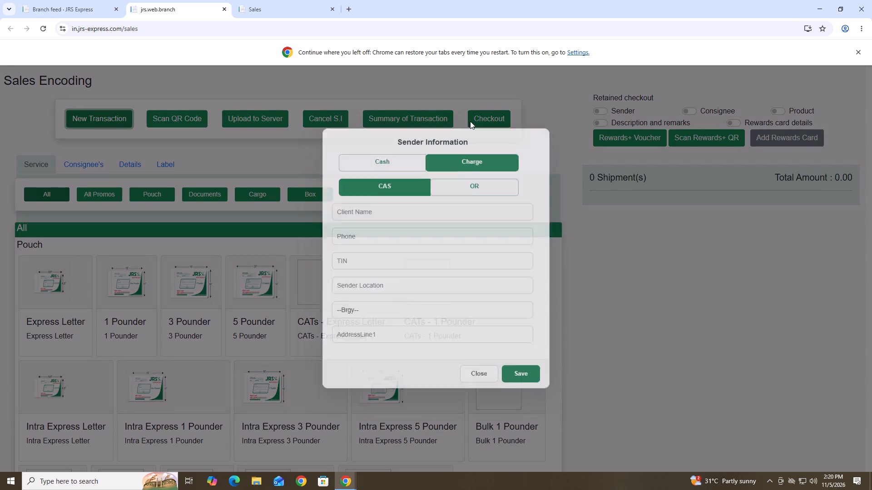
left_click(404, 214)
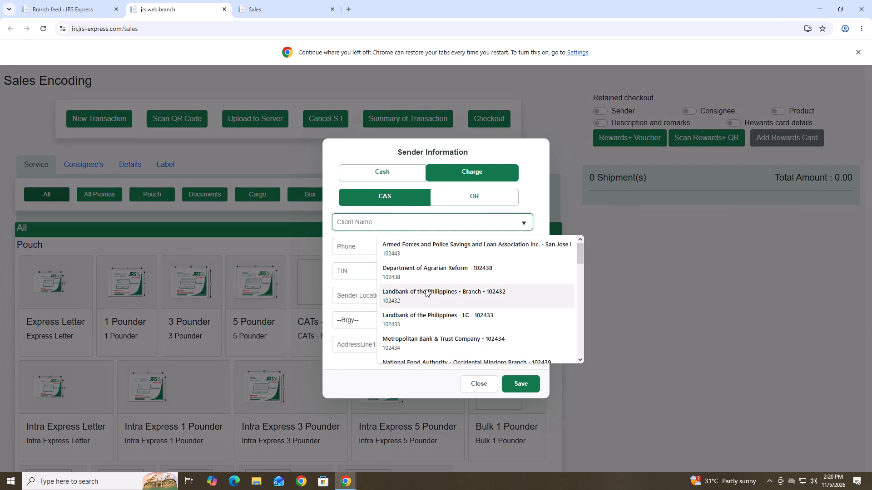
scroll(423, 300, "down", 3)
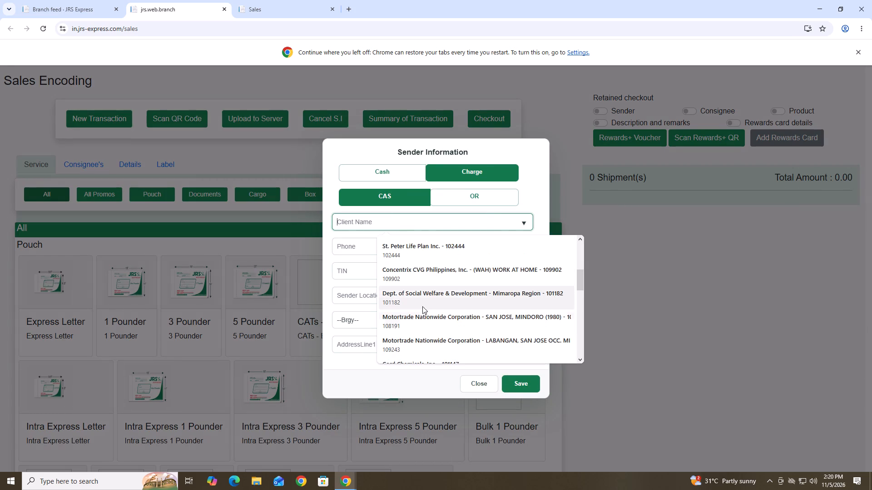
left_click(421, 300)
left_click_drag(377, 293, 323, 304)
key("BackSpace")
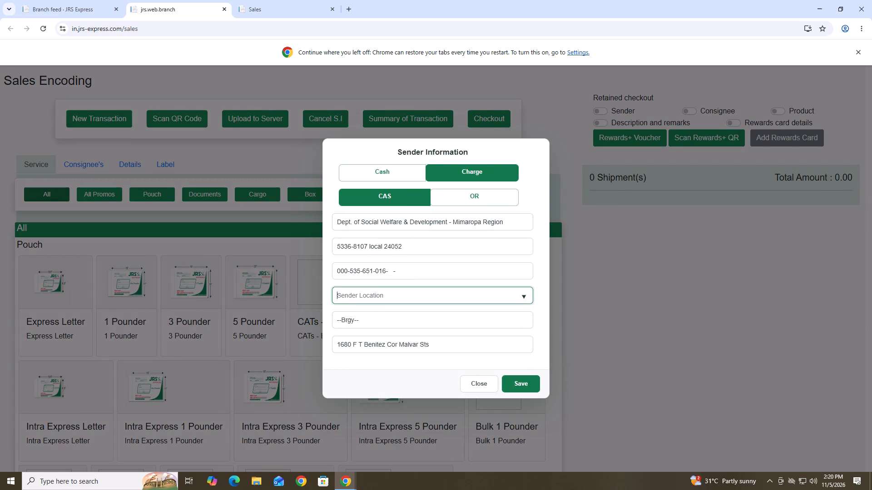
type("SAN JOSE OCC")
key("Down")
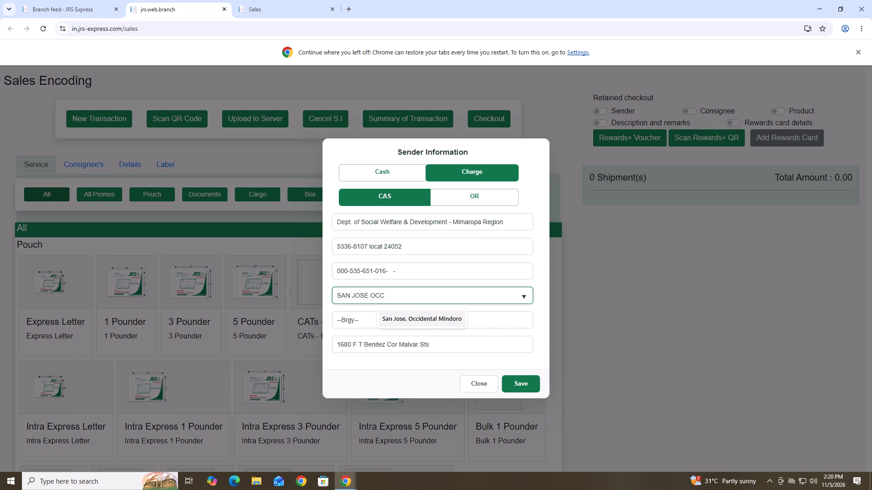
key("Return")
left_click(662, 327)
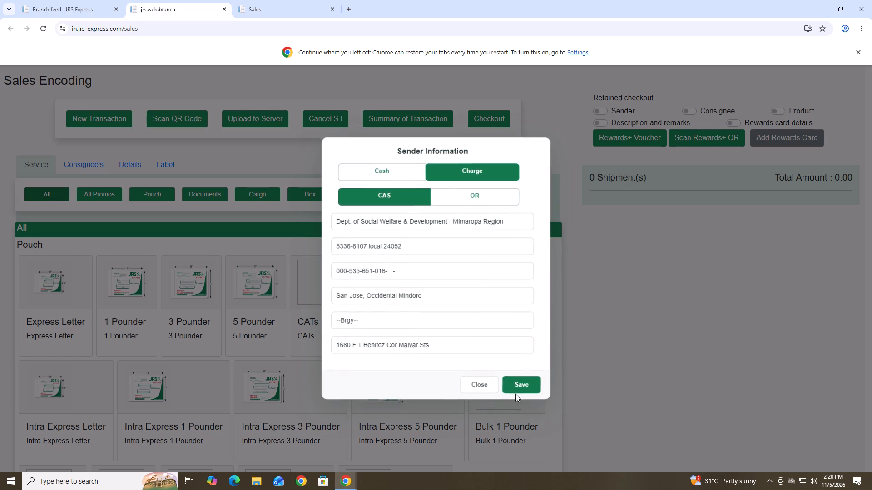
left_click(525, 384)
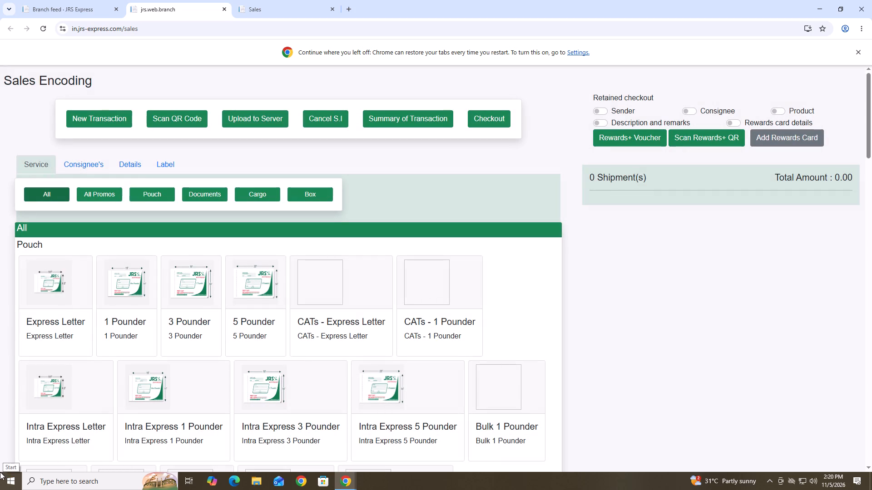
Choose the 1 Pounder pouch as the shipment's service.
left_click(140, 289)
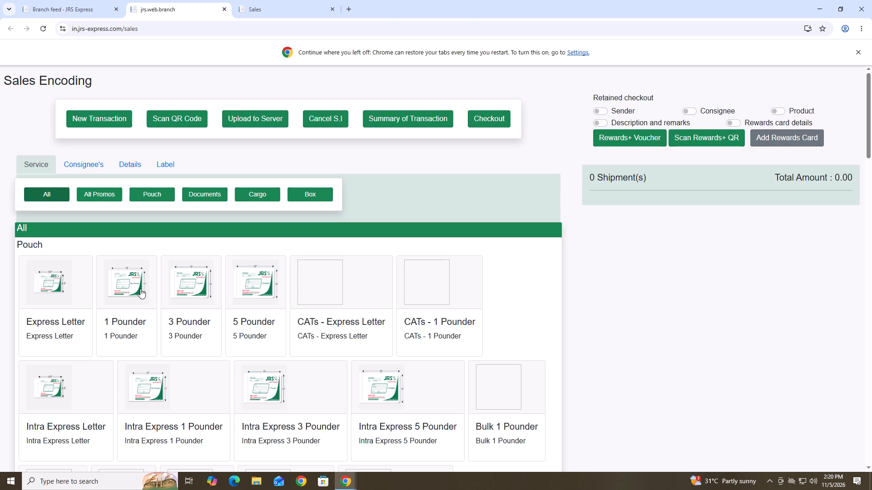
Enter the consignee's full name in the shipment's consignee details.
left_click(176, 196)
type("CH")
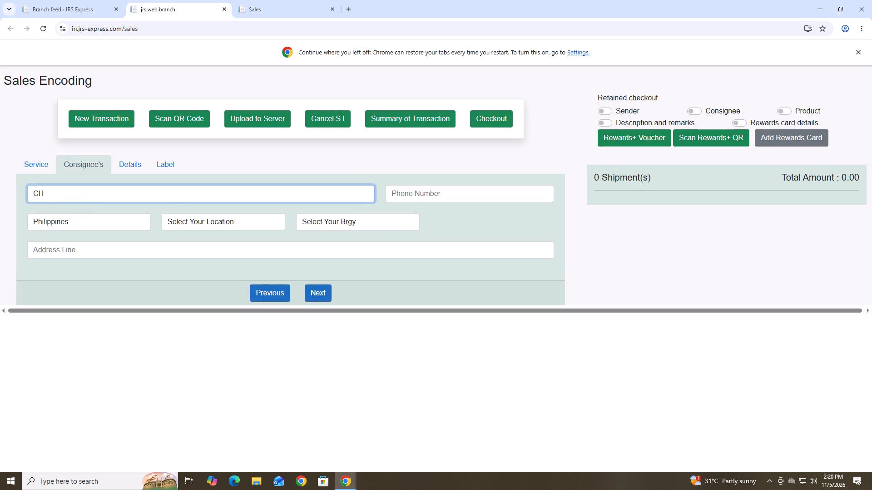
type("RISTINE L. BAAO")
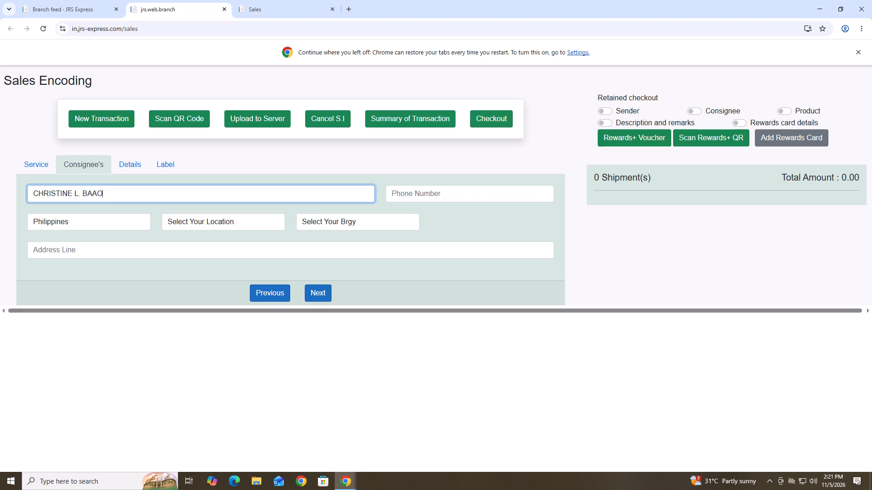
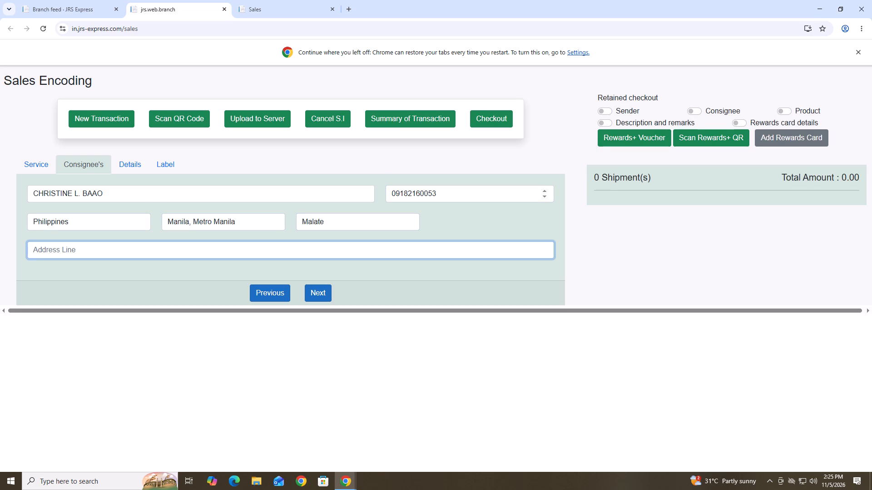
Enter the DSWD Field Office MIMAROPA street address as the consignee's address line and proceed to the shipment details.
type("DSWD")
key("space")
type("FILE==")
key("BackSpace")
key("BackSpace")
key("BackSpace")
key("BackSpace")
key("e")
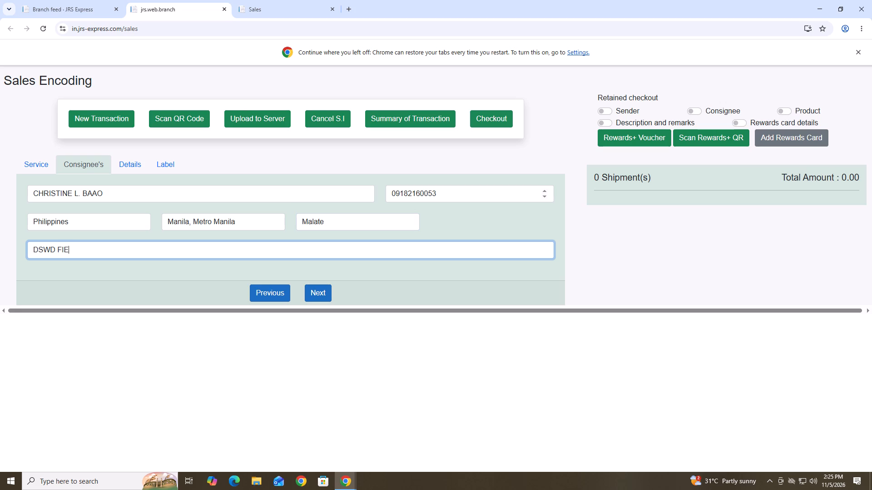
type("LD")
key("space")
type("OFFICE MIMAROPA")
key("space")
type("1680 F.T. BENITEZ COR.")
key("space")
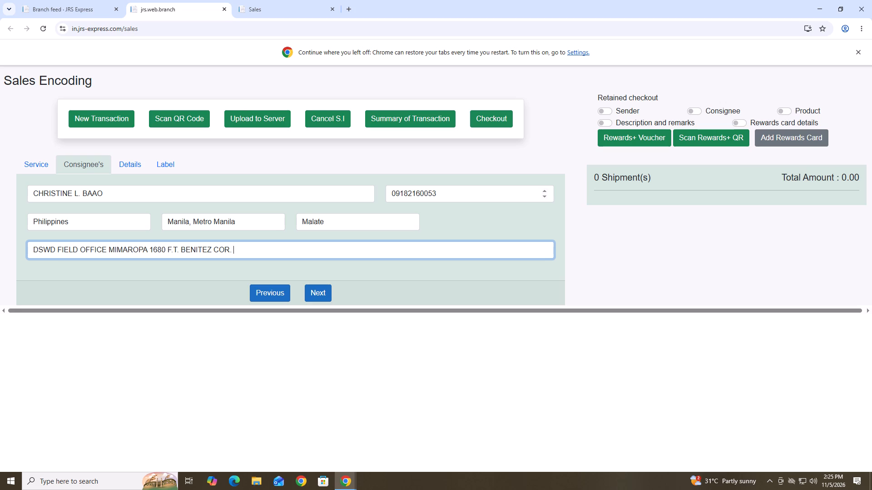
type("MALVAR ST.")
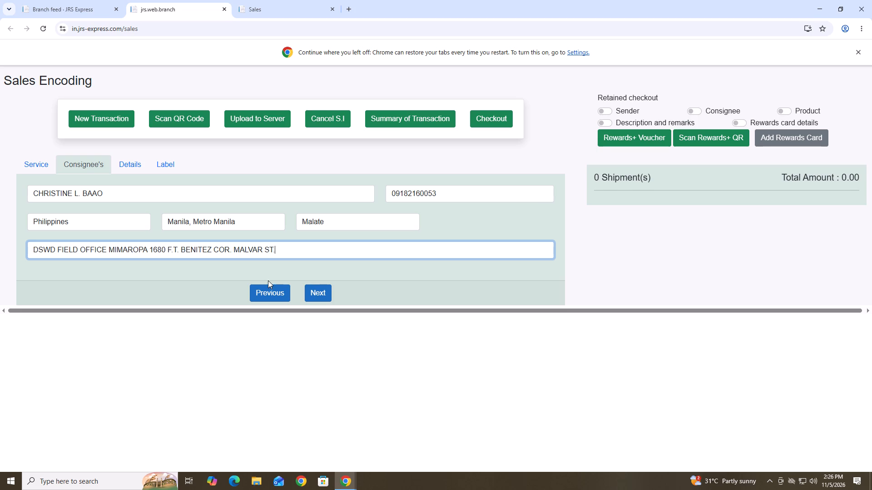
left_click(318, 294)
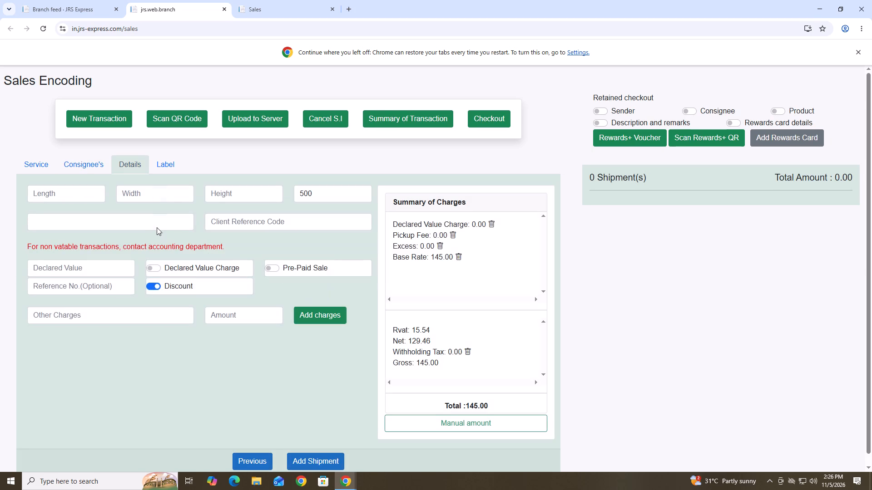
Set the shipment's description to Documents and add the shipment to the transaction.
left_click(154, 223)
left_click(145, 280)
scroll(345, 362, "down", 6)
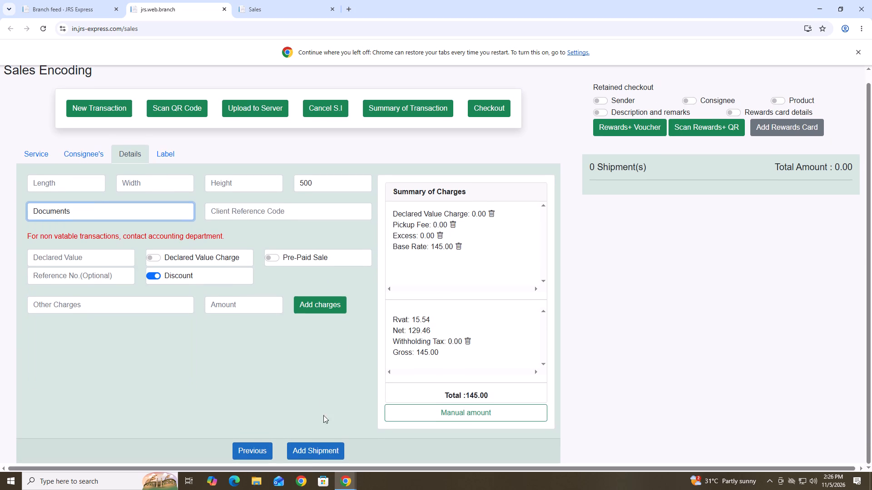
scroll(311, 453, "down", 6)
left_click(312, 452)
Check out the shipment as a Walk In transaction and print its labels on the Xprinter XP-410B.
scroll(555, 353, "up", 6)
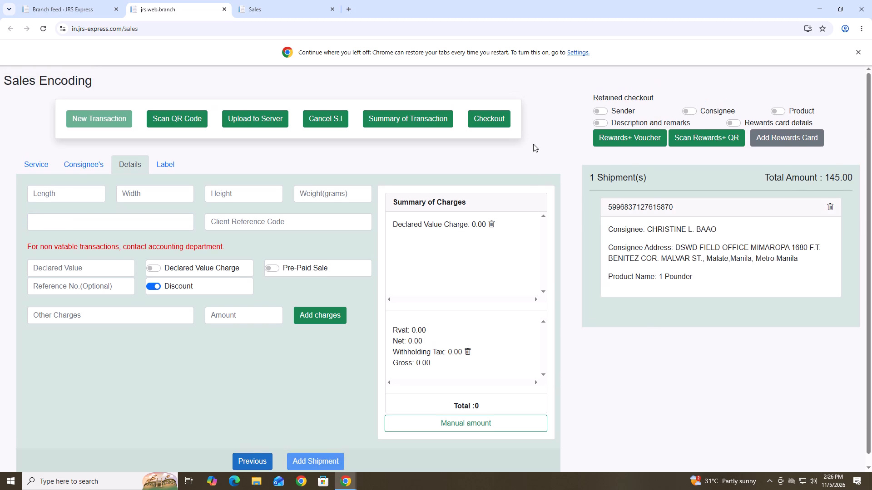
left_click(502, 101)
left_click(500, 113)
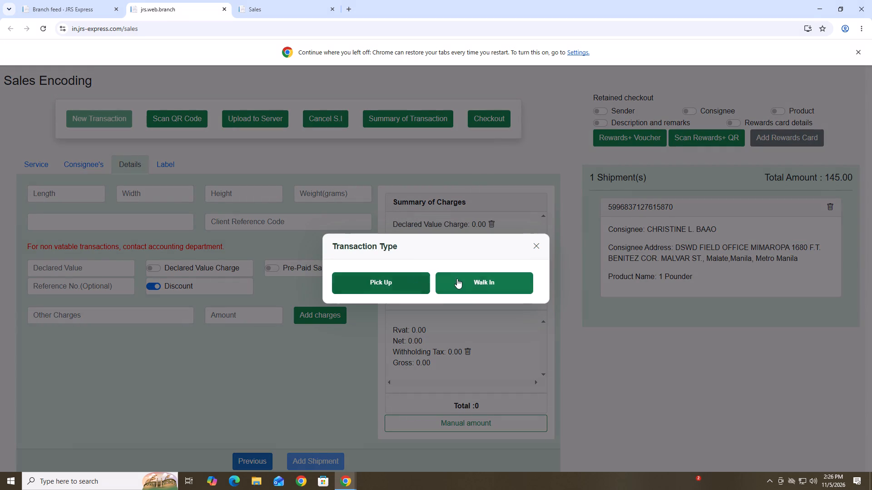
left_click(460, 279)
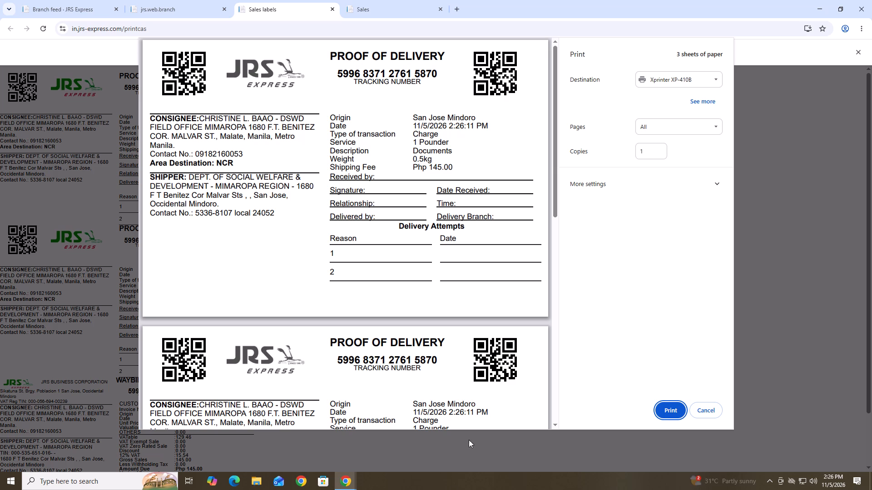
left_click(683, 409)
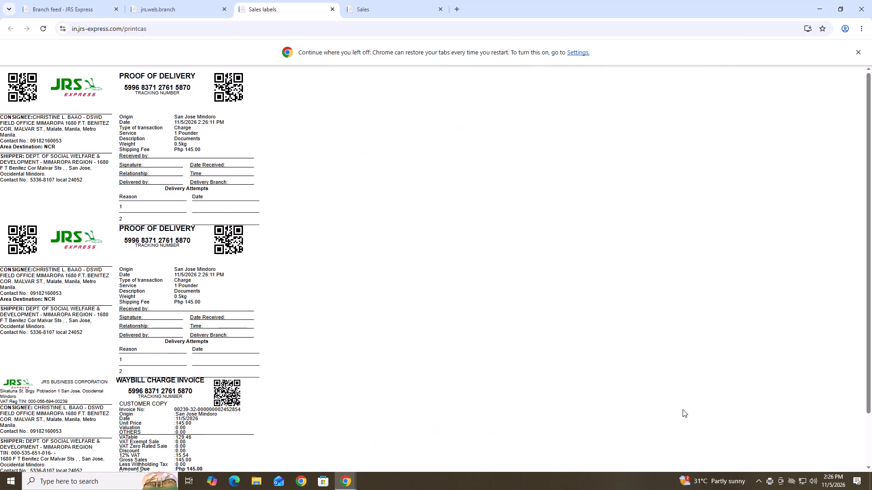
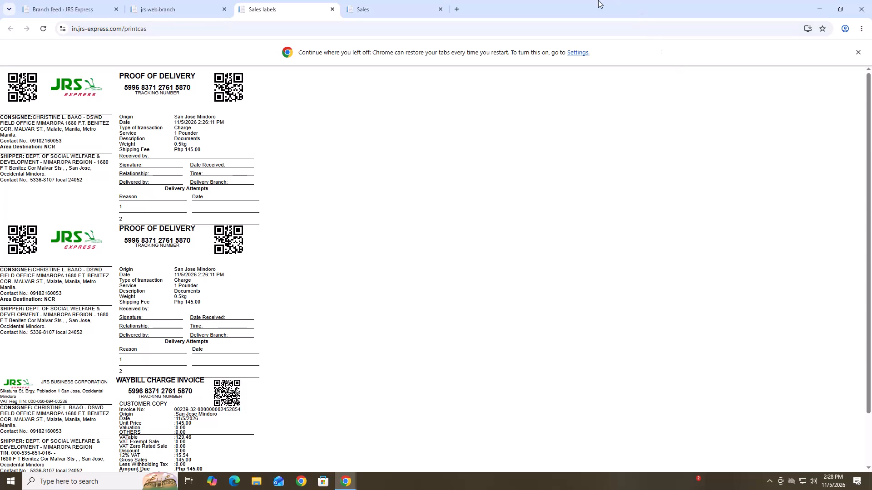
Return to the Sales encoding page and search the clients for ROMTTAC, picking the Sto. Niño, Rizal entry as sender.
left_click(168, 29)
left_click(165, 12)
left_click(257, 0)
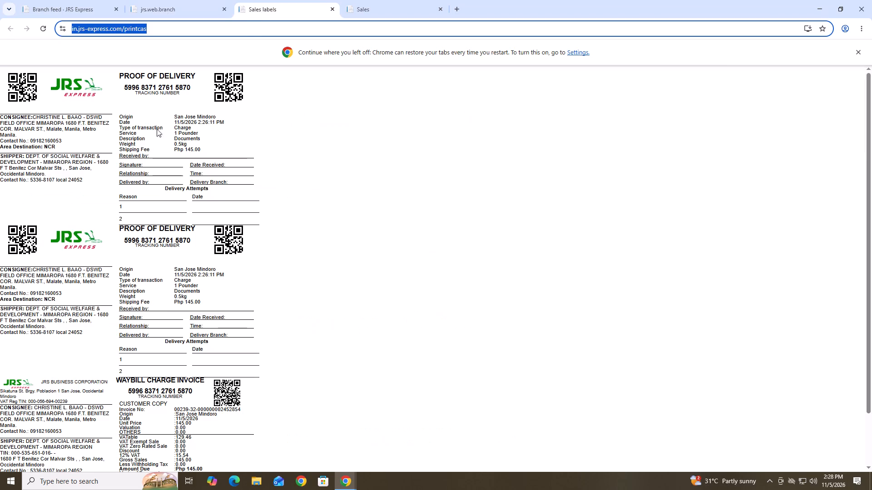
left_click(383, 13)
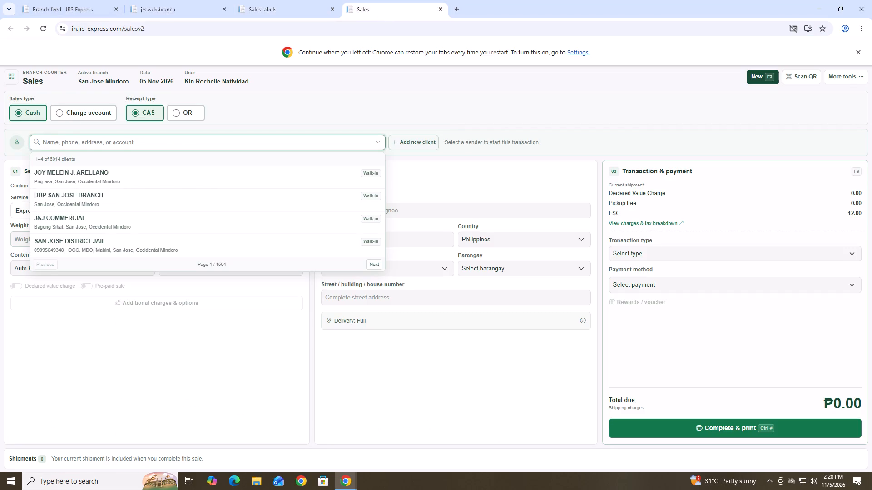
left_click(96, 146)
key("r")
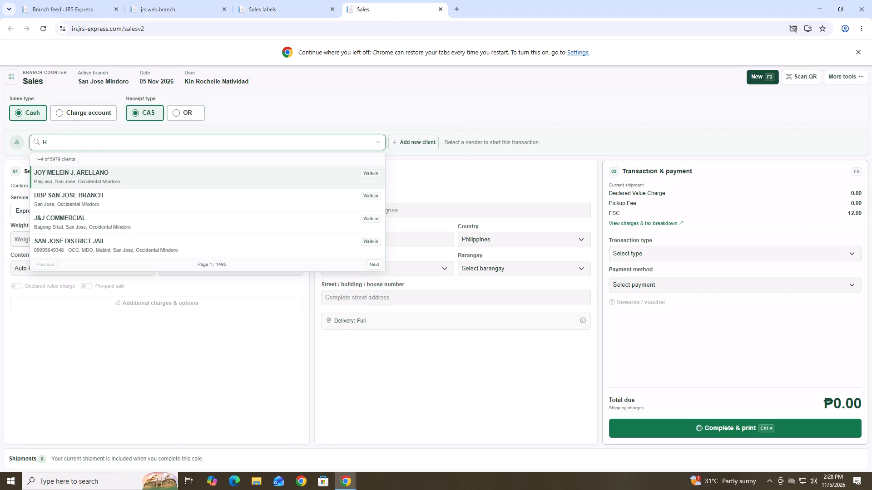
type("OMTACC")
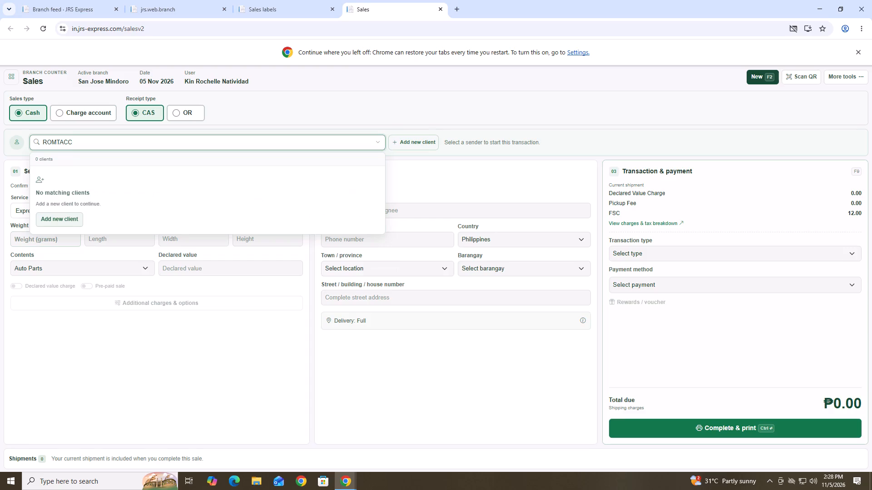
key("BackSpace")
key("BackSpace")
key("BackSpace")
type("TAC")
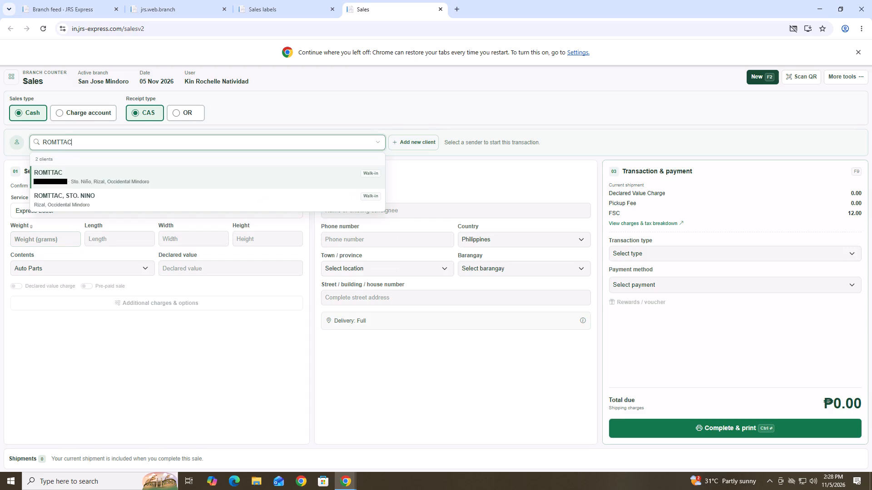
key("Return")
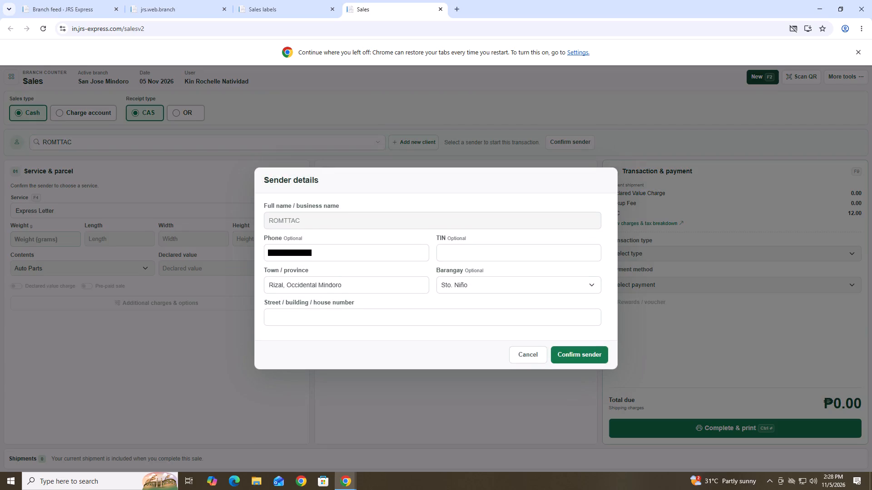
Enter OCC. MDO as the sender's street address and confirm the sender details.
left_click(347, 323)
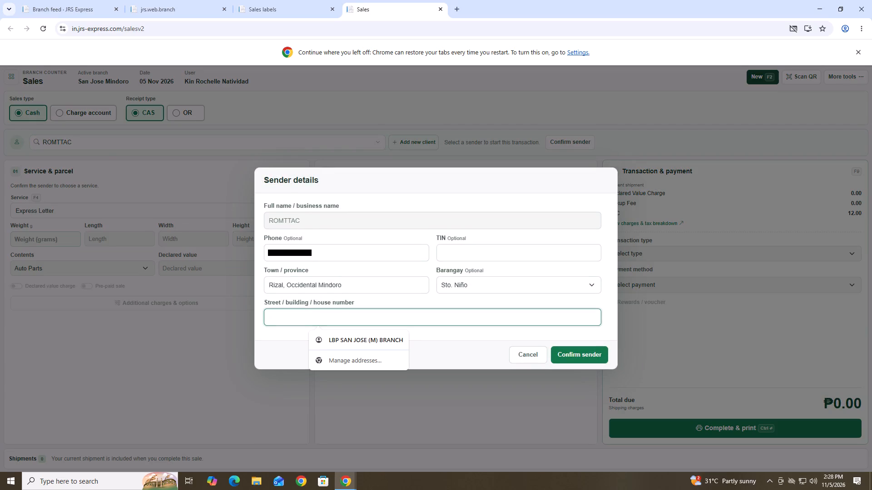
type("OCC. M")
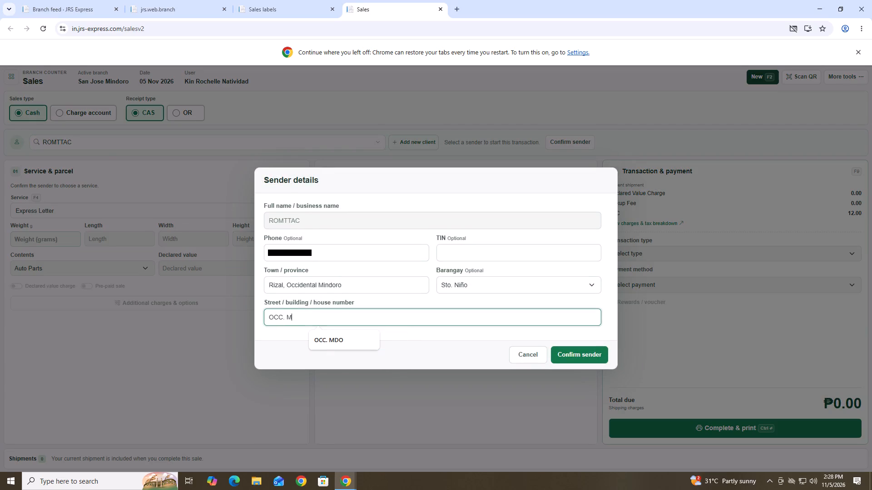
type("DO")
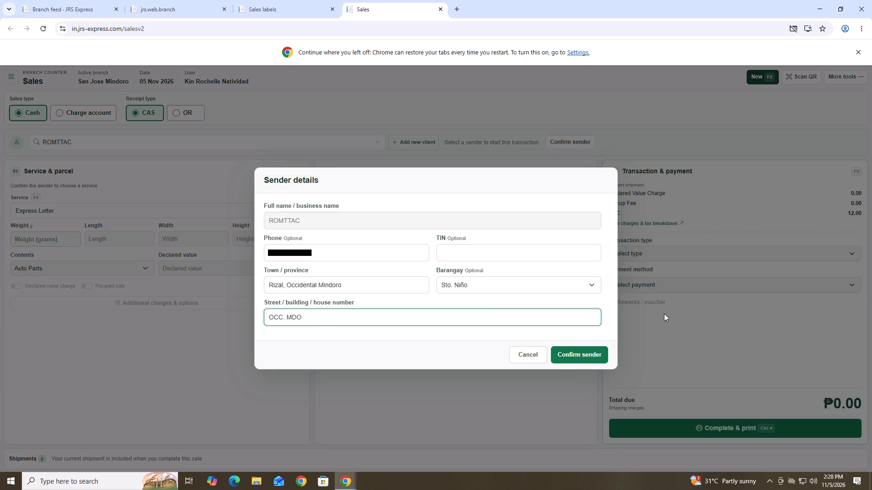
left_click(577, 356)
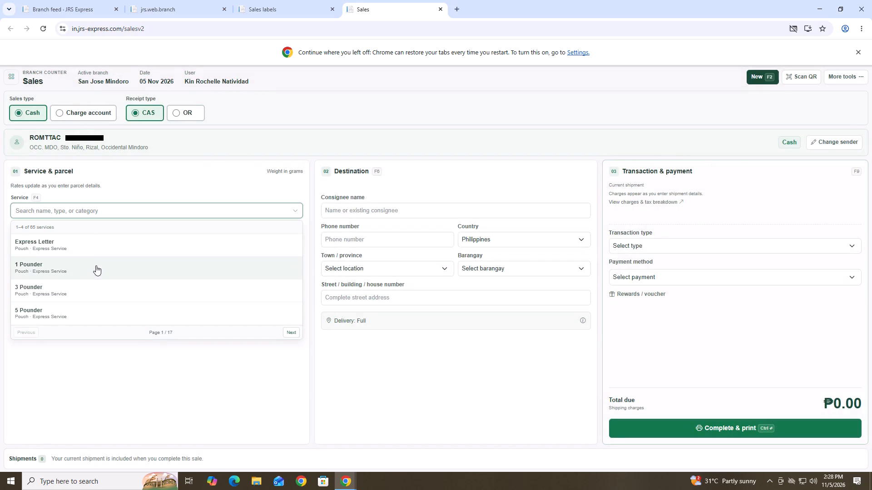
Select the 1 Pounder service for the shipment.
left_click(96, 265)
Enter TESDA MIMAROPA REGIONAL OFFICE VILLAMOR as the consignee name.
left_click(408, 211)
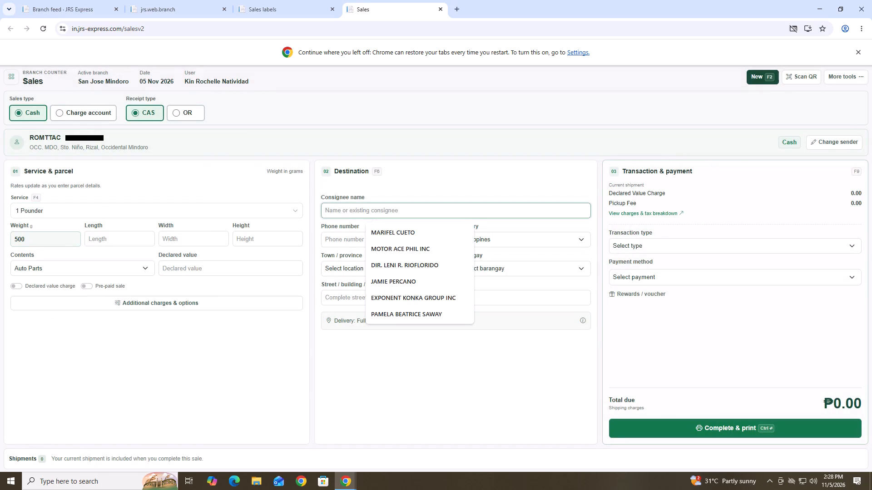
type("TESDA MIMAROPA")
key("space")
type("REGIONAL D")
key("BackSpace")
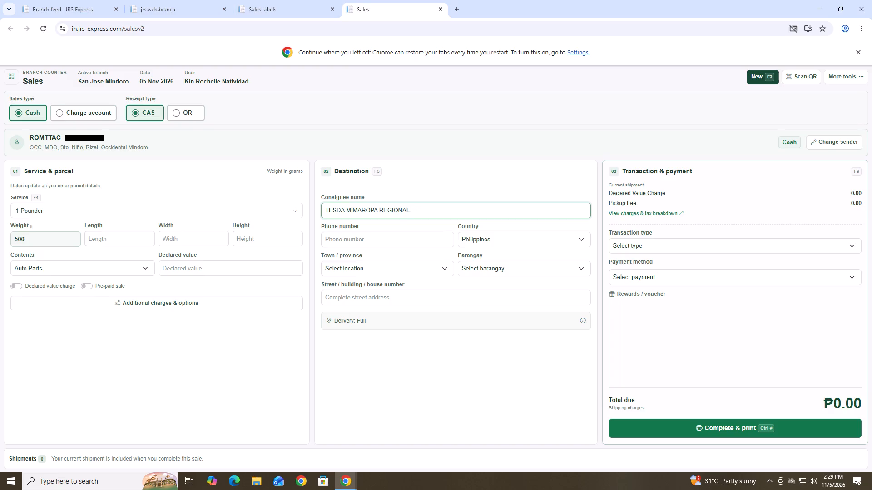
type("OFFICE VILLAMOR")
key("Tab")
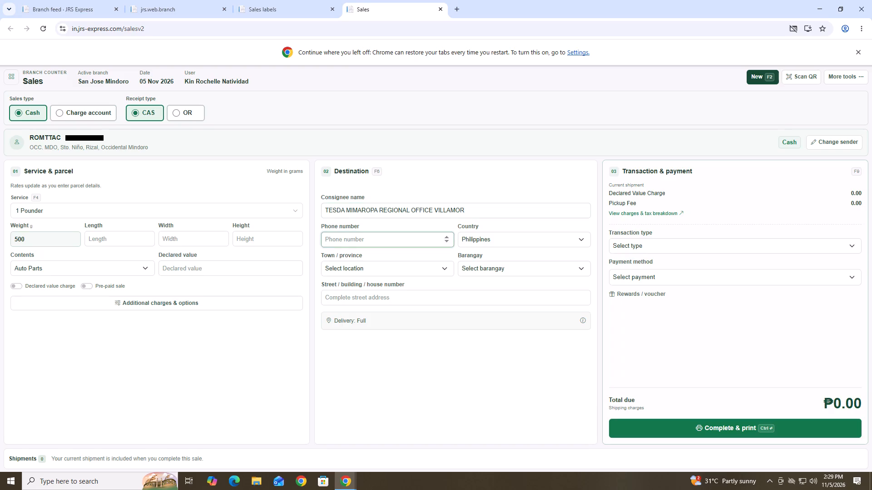
Set the destination town to Calapan City, Oriental Mindoro and the barangay to Tawiran.
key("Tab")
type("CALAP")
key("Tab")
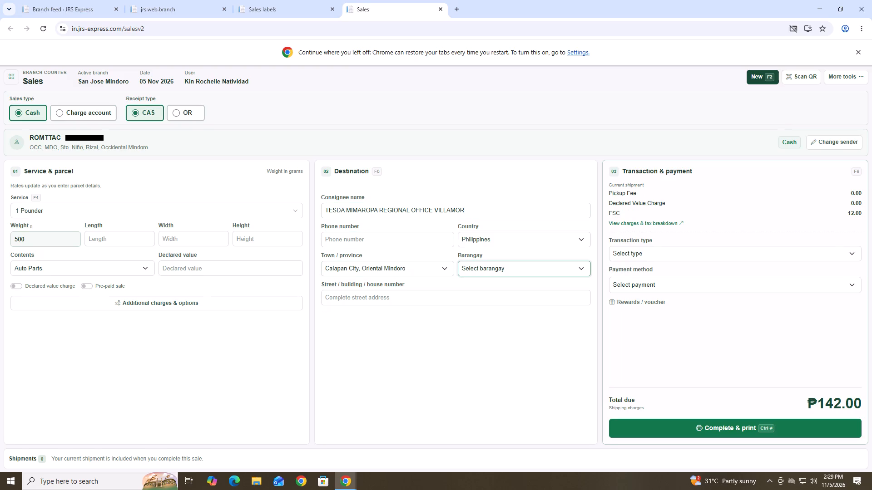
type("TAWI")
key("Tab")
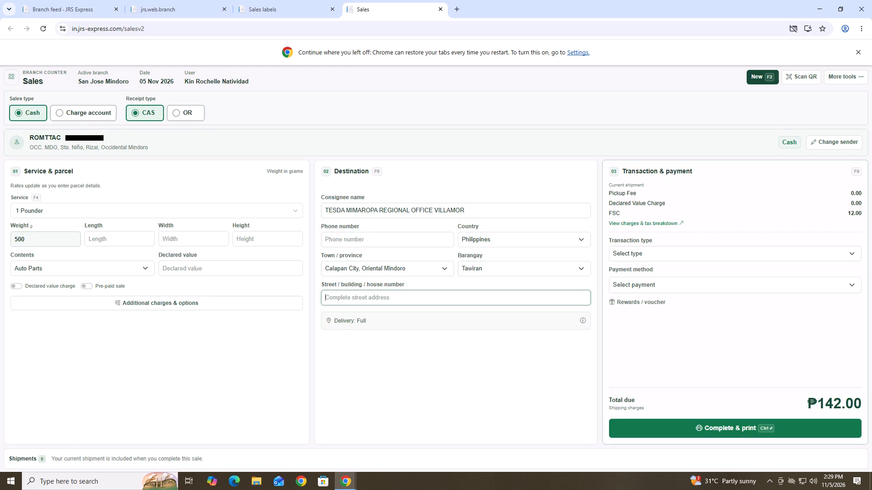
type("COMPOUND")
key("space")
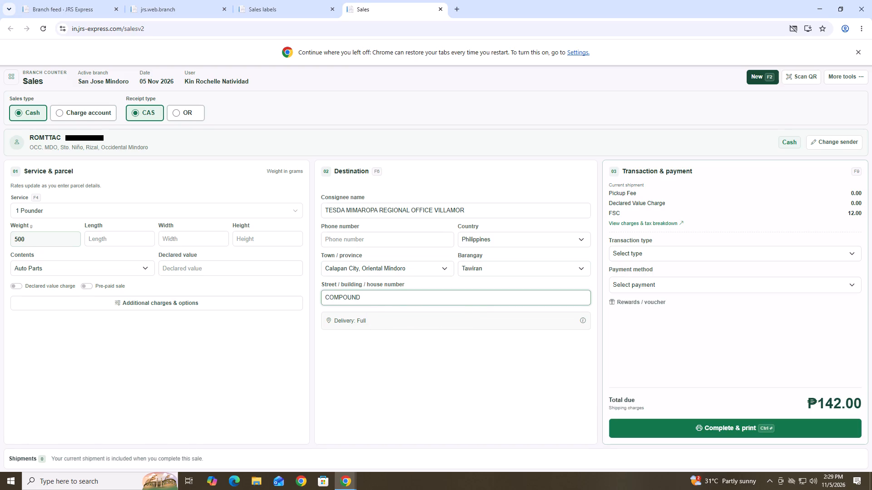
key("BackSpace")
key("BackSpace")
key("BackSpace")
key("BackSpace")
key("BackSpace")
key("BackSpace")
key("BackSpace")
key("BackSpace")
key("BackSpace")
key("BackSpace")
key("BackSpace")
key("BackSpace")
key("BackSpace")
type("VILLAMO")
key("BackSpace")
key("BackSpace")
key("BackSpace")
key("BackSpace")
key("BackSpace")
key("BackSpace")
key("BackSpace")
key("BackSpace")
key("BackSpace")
Copy MIMAROPA REGIONAL OFFICE VILLAMOR from the consignee name into the destination's street address.
left_click_drag(429, 205, 431, 204)
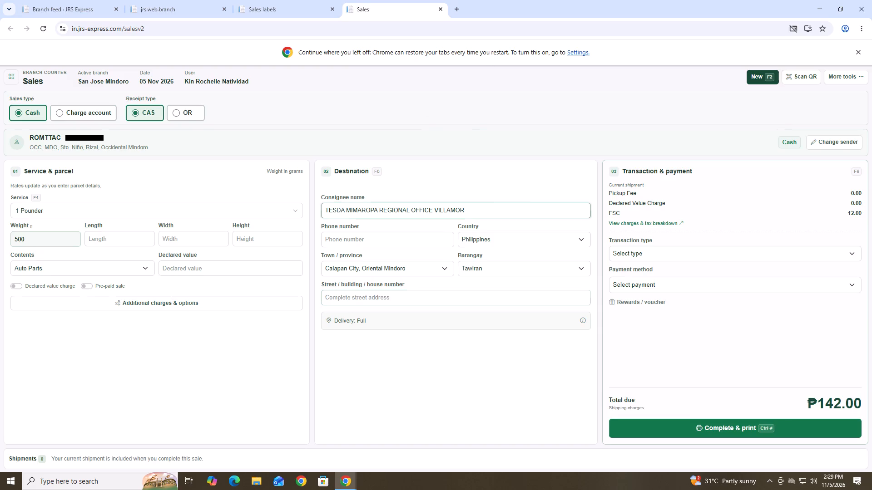
left_click_drag(431, 204, 525, 201)
left_click(369, 213)
left_click_drag(348, 209, 470, 199)
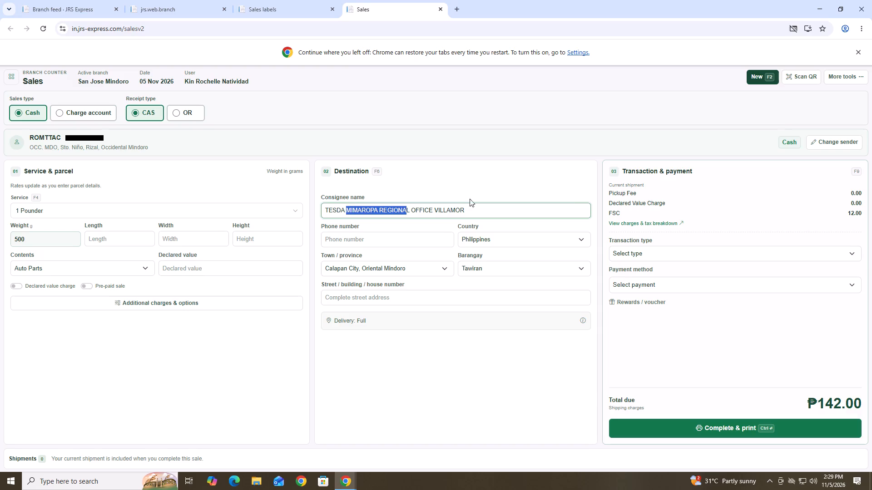
left_click_drag(470, 199, 567, 196)
right_click(443, 205)
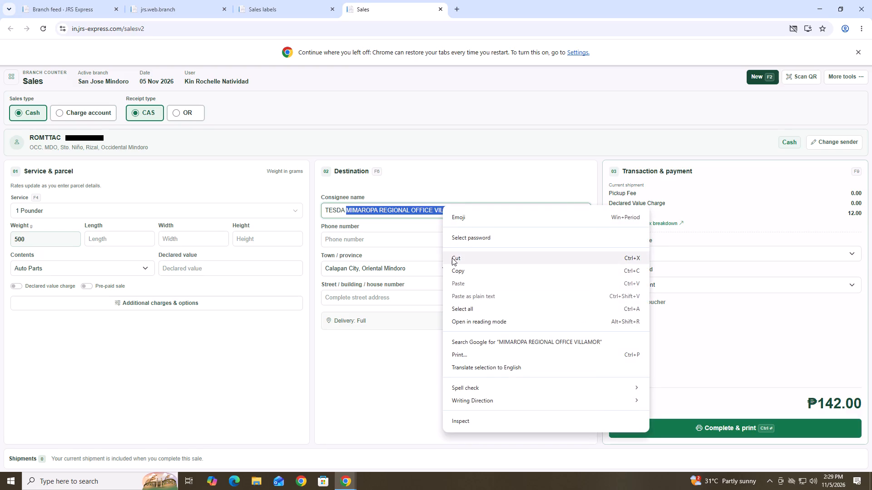
left_click(452, 267)
left_click(363, 298)
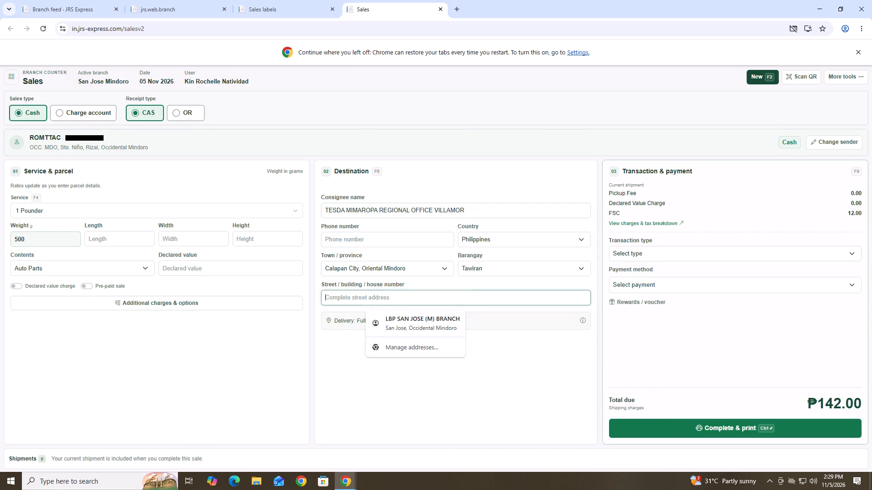
right_click(363, 298)
left_click(396, 198)
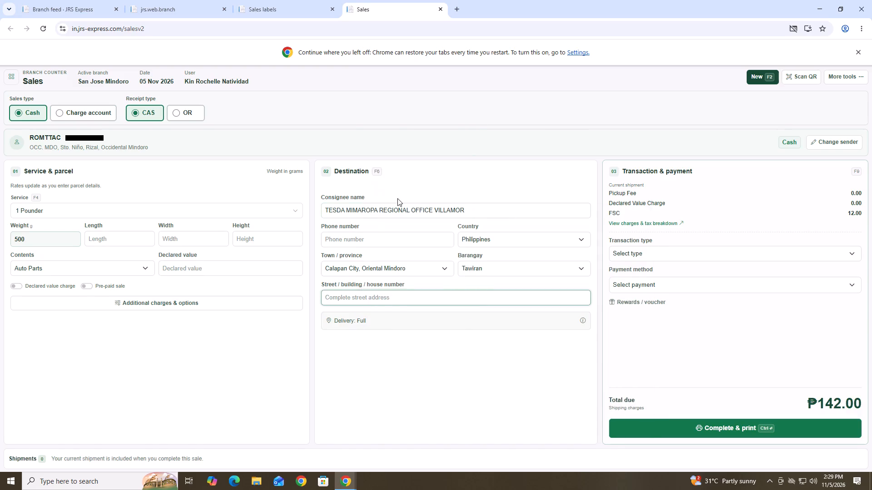
Shorten the consignee name to TESDA by deleting the office text after it.
left_click_drag(349, 208, 521, 210)
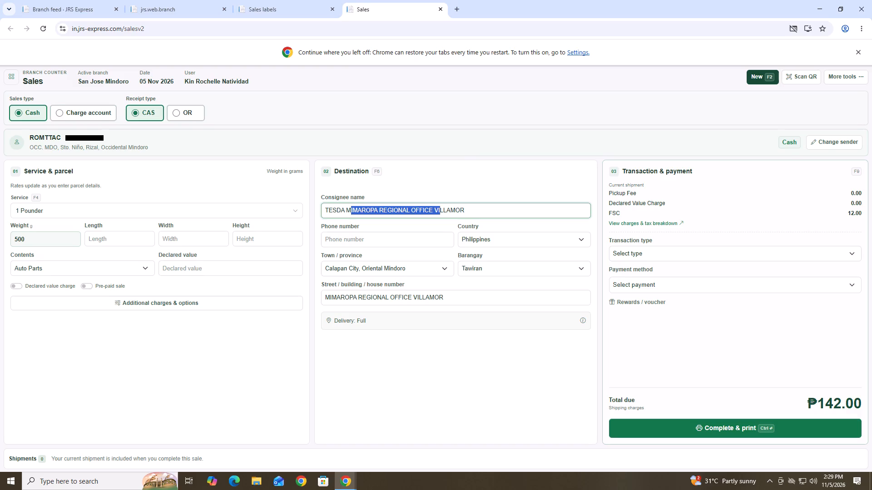
key("BackSpace")
key("BackSpace")
key("Tab")
key("Tab")
key("Tab")
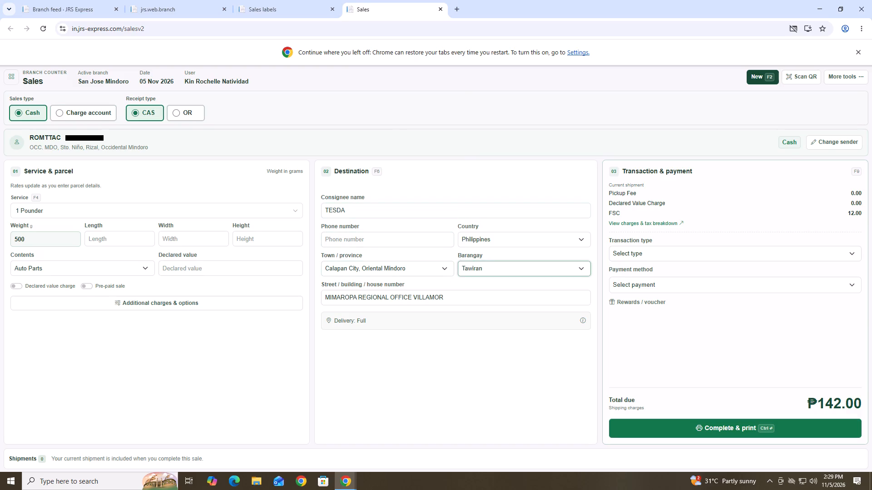
Append COMPOUND to the end of the destination's street address.
left_click(493, 301)
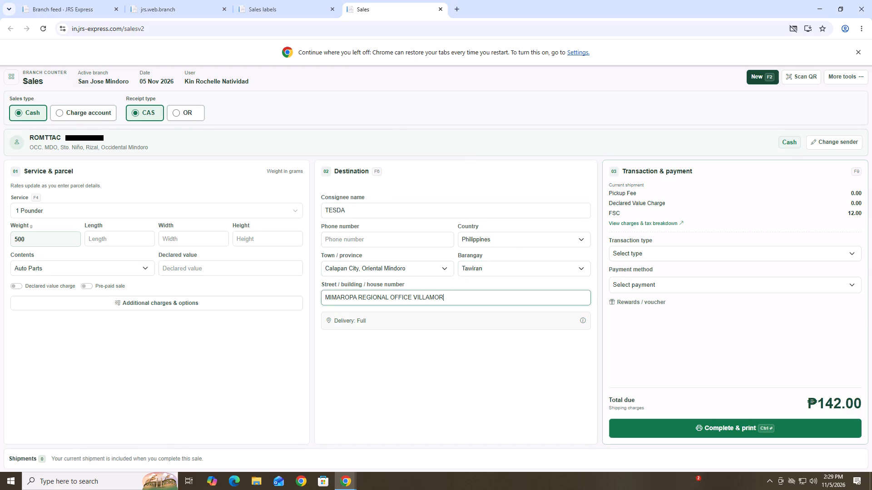
key("space")
type("COMPOUND")
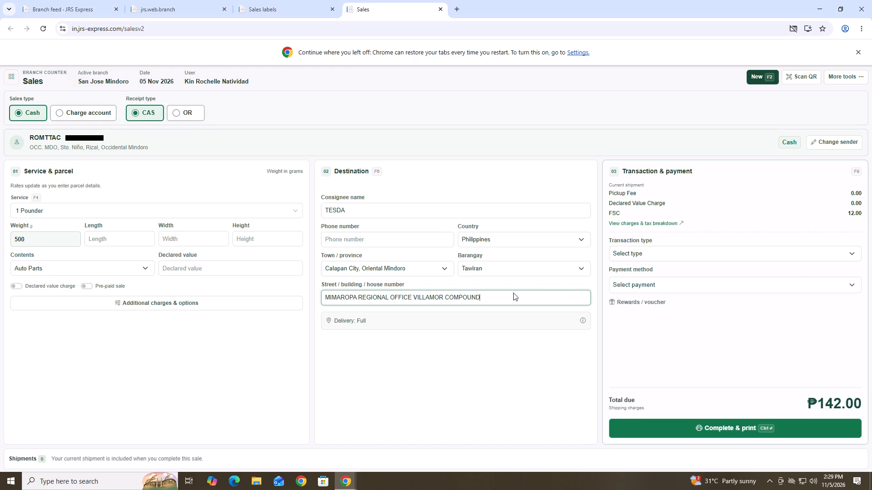
Add the FSC Air charge to the shipment's additional charges and close the charge options.
scroll(368, 335, "down", 2)
left_click(150, 304)
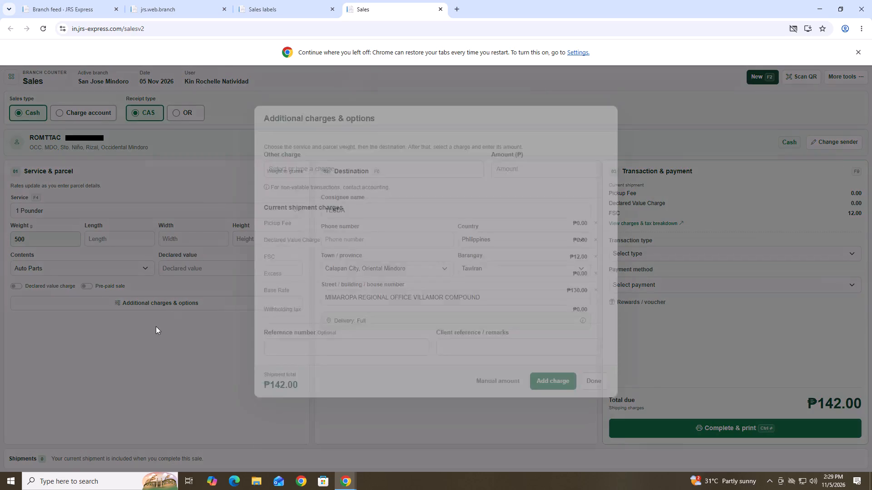
scroll(159, 337, "down", 7)
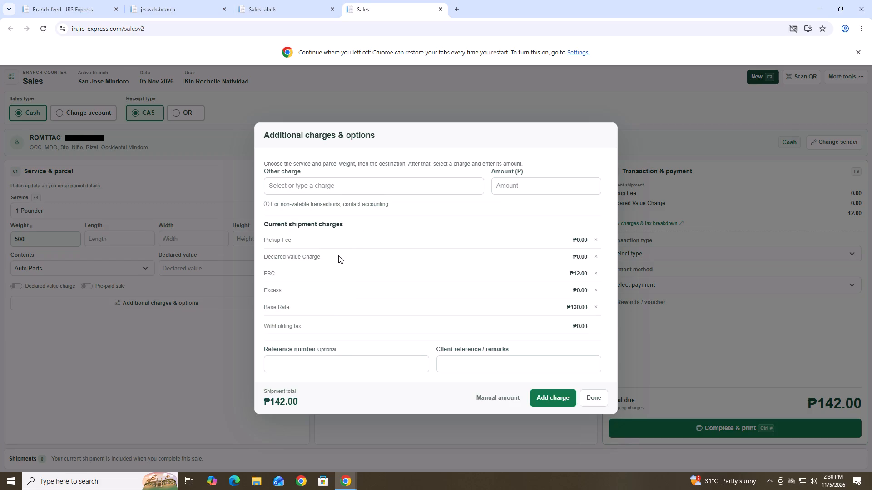
left_click(98, 372)
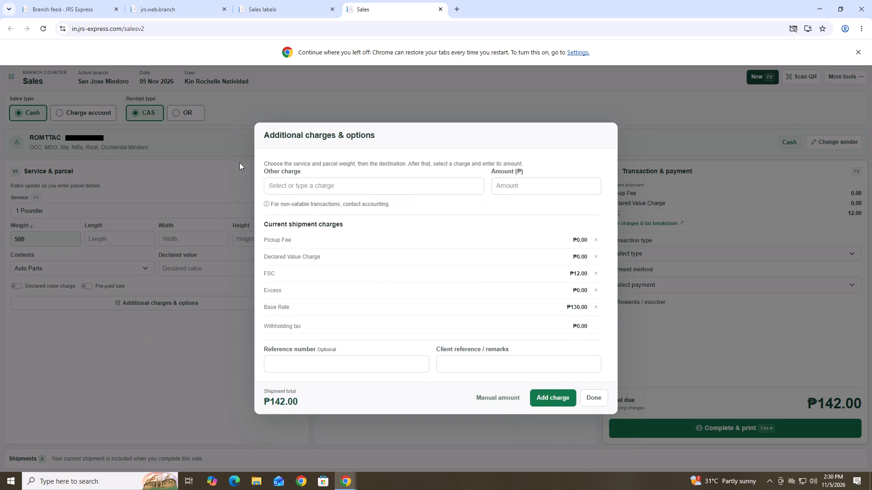
left_click(371, 176)
left_click(373, 181)
left_click(413, 186)
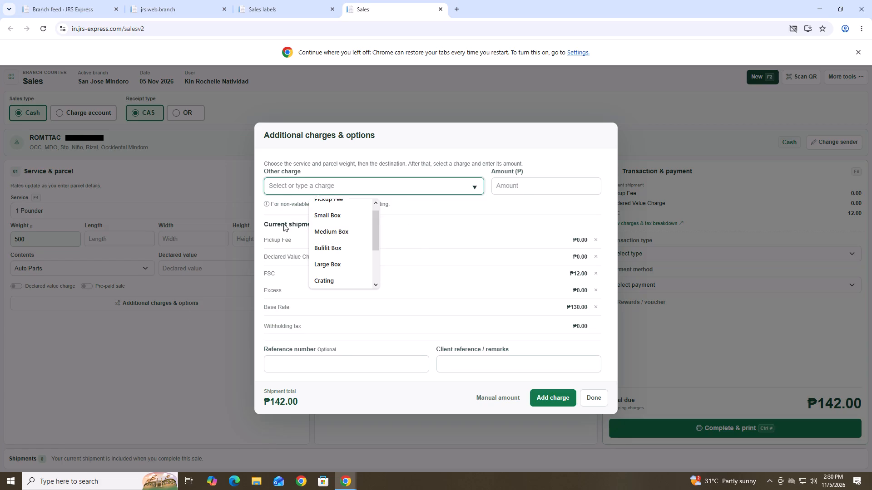
scroll(342, 279, "down", 4)
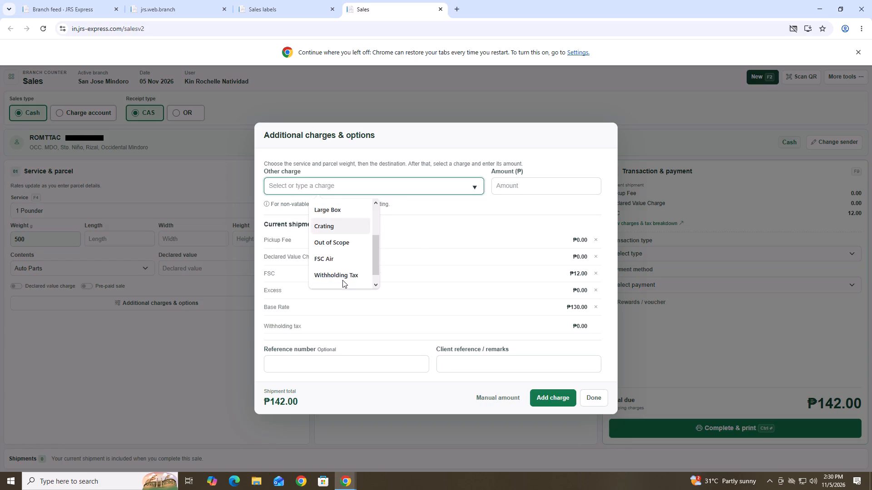
scroll(342, 280, "down", 3)
left_click(342, 249)
scroll(572, 332, "down", 7)
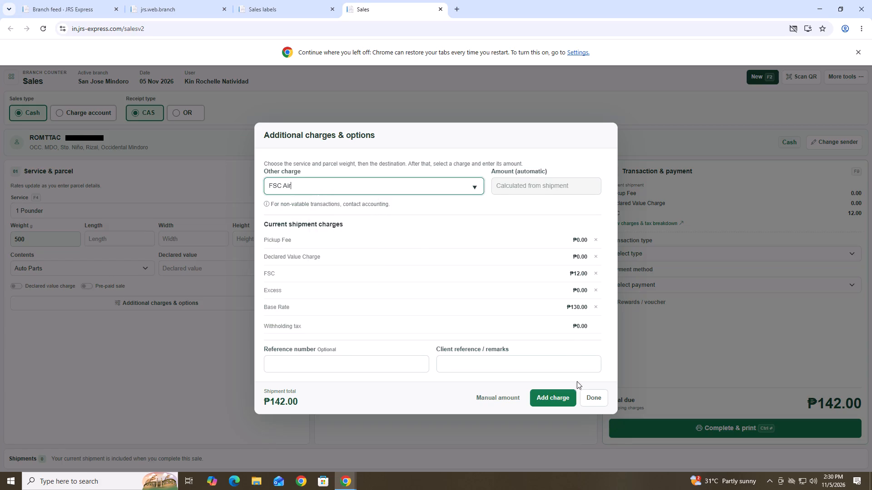
left_click(546, 401)
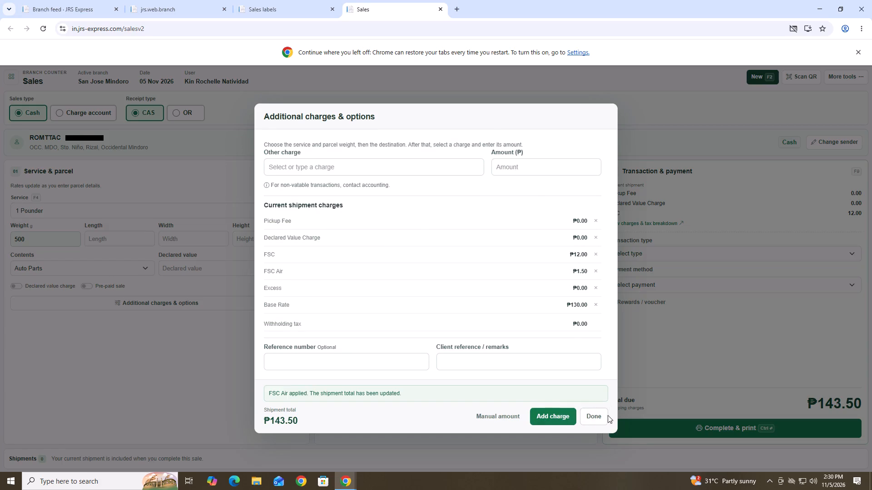
left_click(599, 420)
Set the transaction type to Walk in and the payment method to Cash.
left_click_drag(647, 431, 803, 398)
left_click(654, 247)
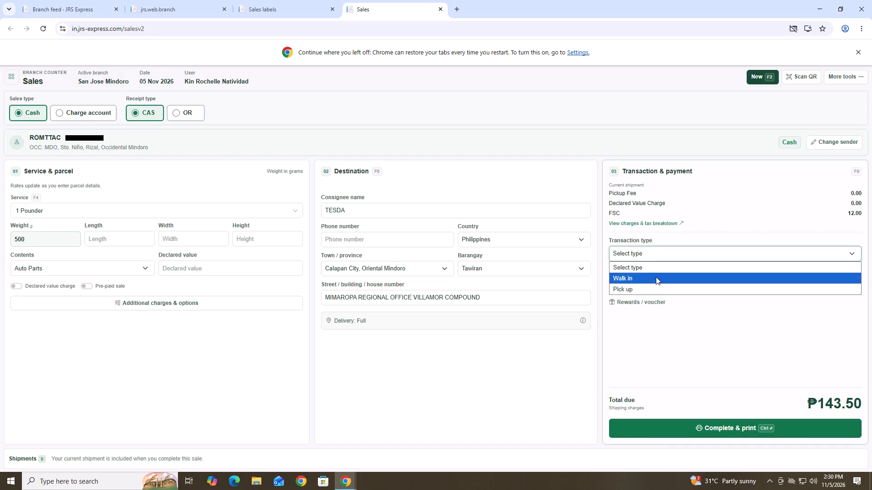
left_click(656, 277)
left_click(655, 287)
left_click(653, 310)
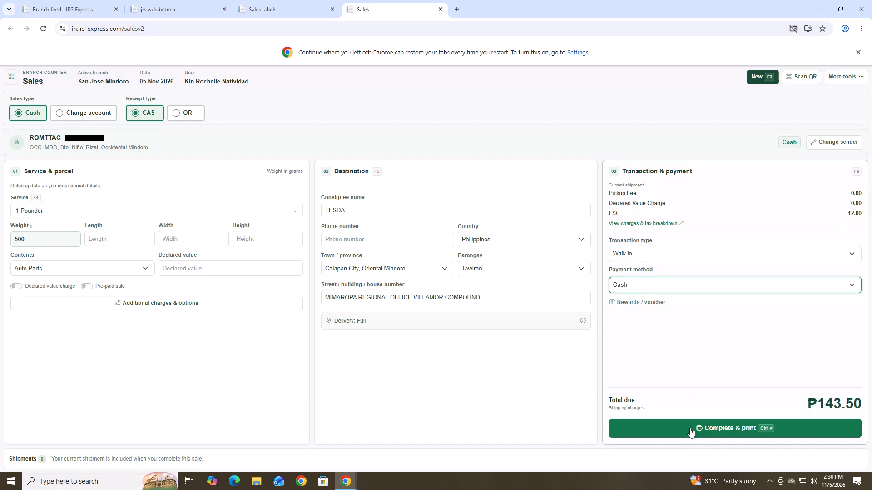
Complete the ROMTTAC to TESDA transaction and print its labels on the Xprinter XP-410B.
left_click(689, 433)
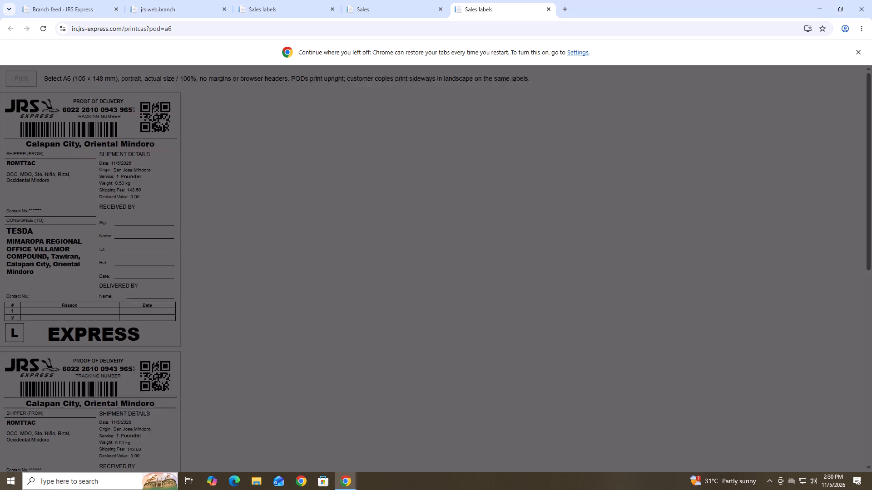
left_click(671, 407)
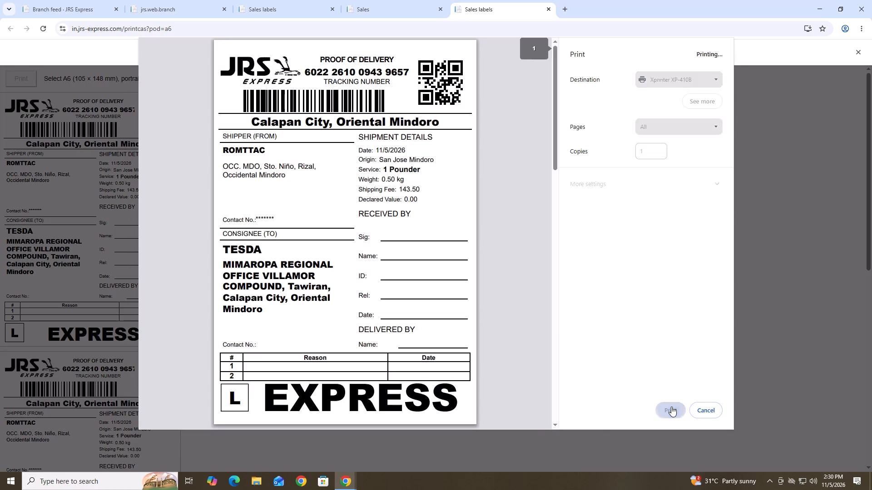
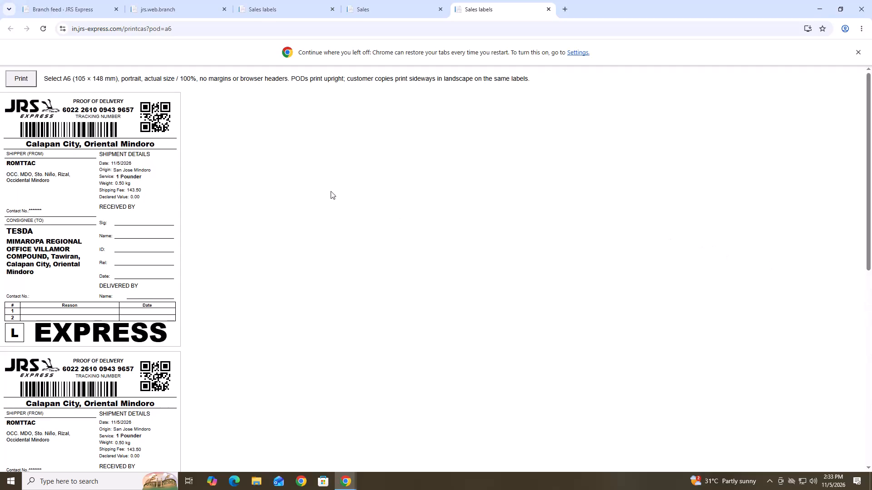
Return to the branch feed page, open the bank's Deposits summary and reload it to check the day's sales and deposit balances.
left_click(56, 0)
left_click(53, 147)
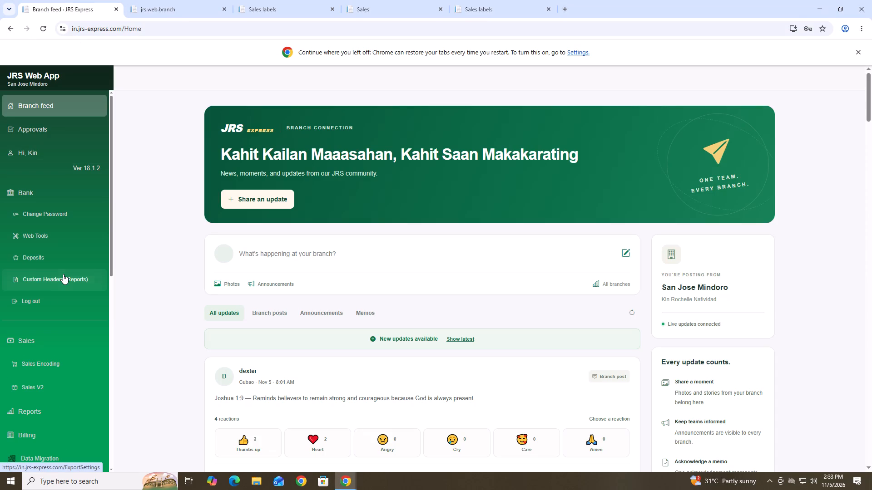
left_click(64, 258)
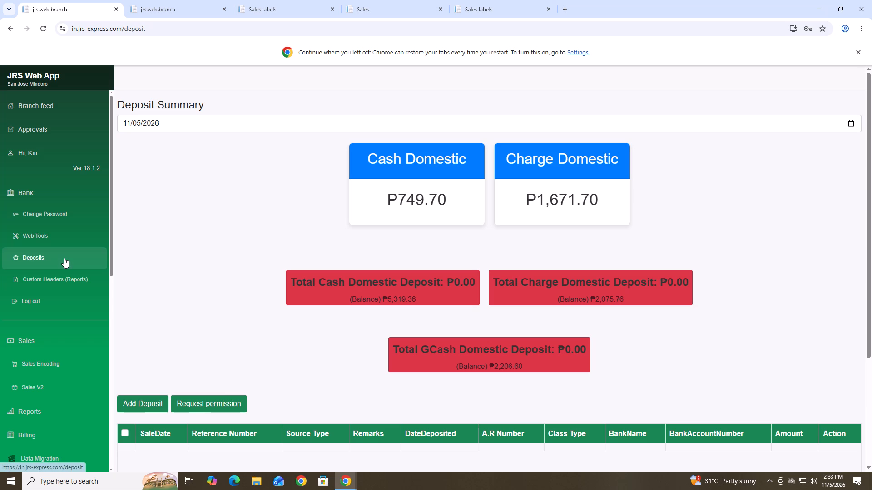
left_click(64, 258)
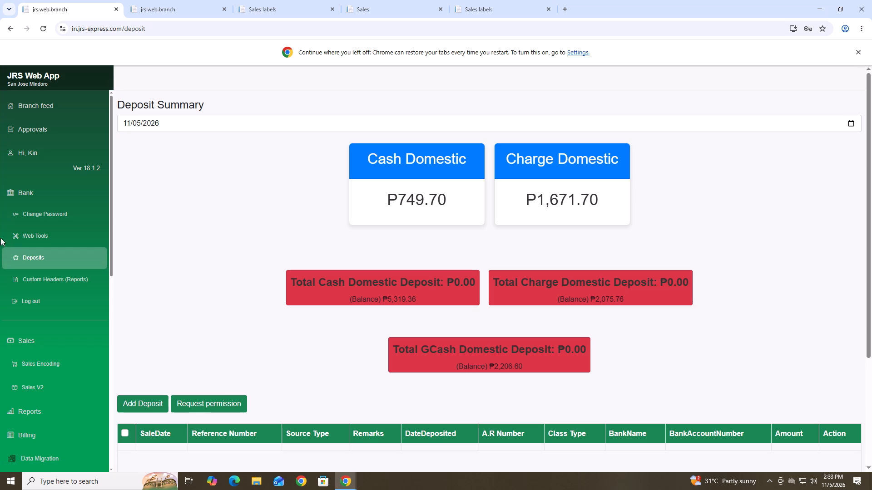
left_click(32, 249)
left_click(35, 241)
left_click(37, 265)
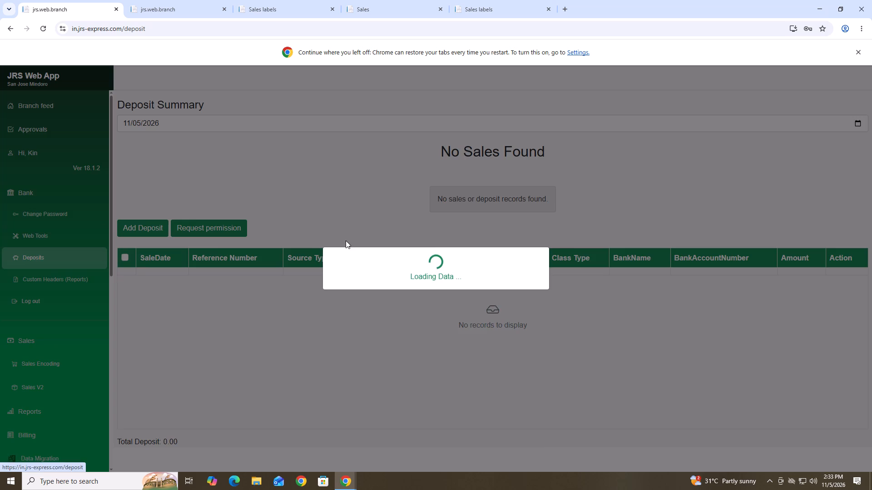
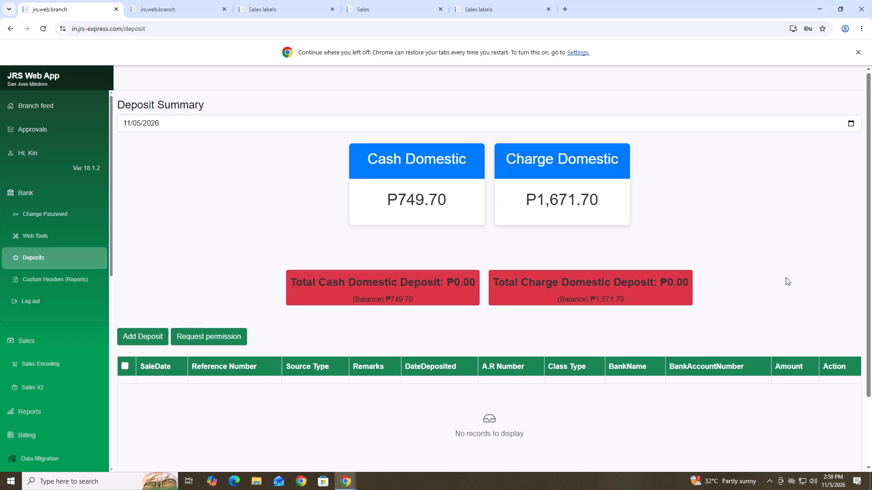
Go to the Sales page, find the walk-in client at the Registry of Deeds office, and confirm her as sender.
left_click(186, 0)
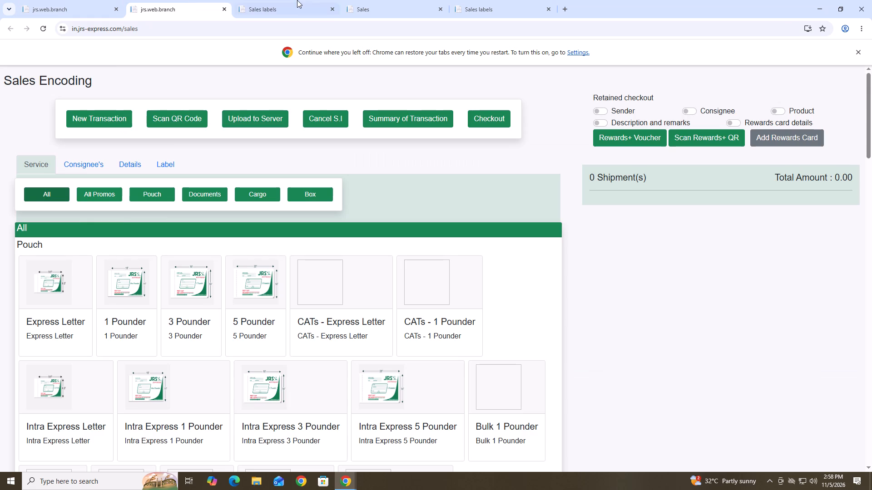
left_click(297, 0)
left_click(405, 0)
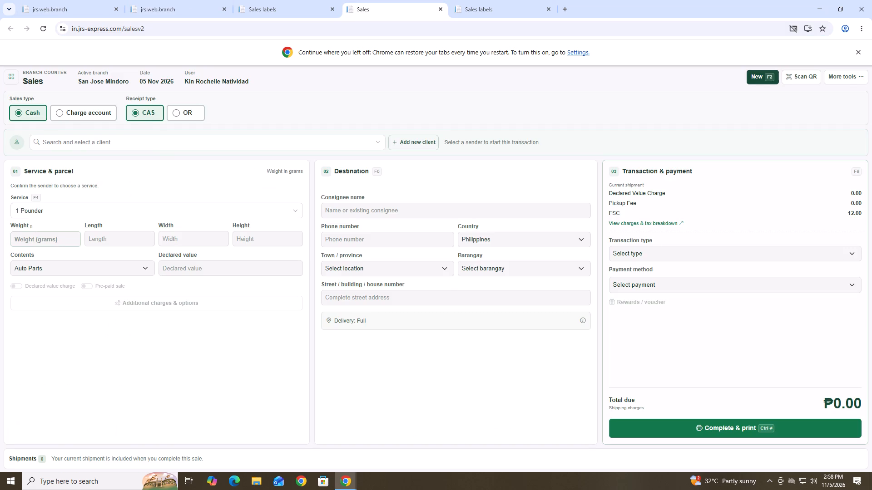
scroll(136, 150, "up", 5)
left_click(119, 139)
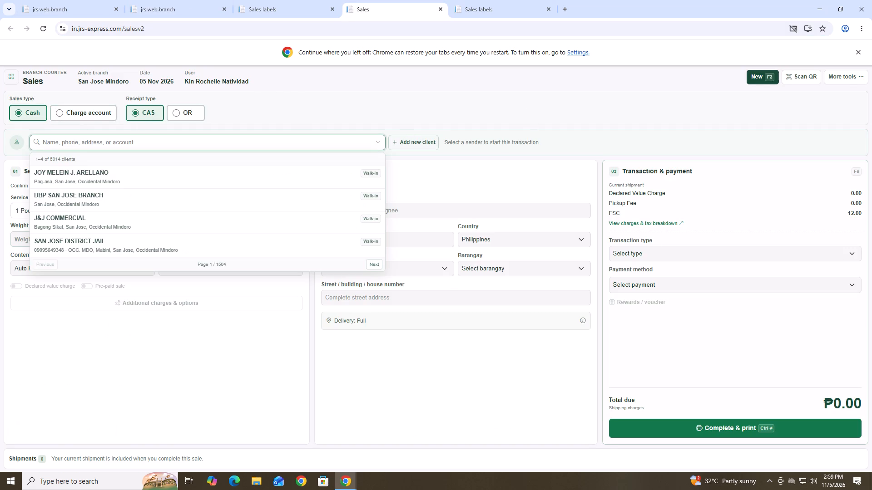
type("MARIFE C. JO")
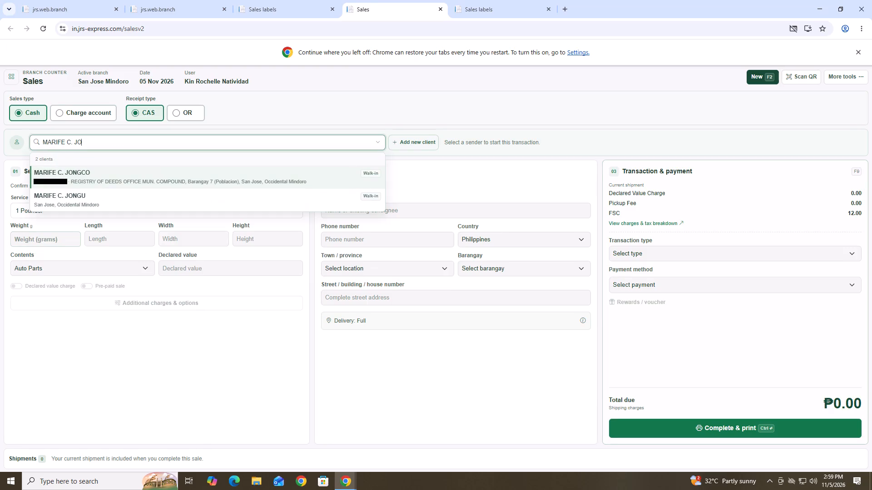
left_click(107, 181)
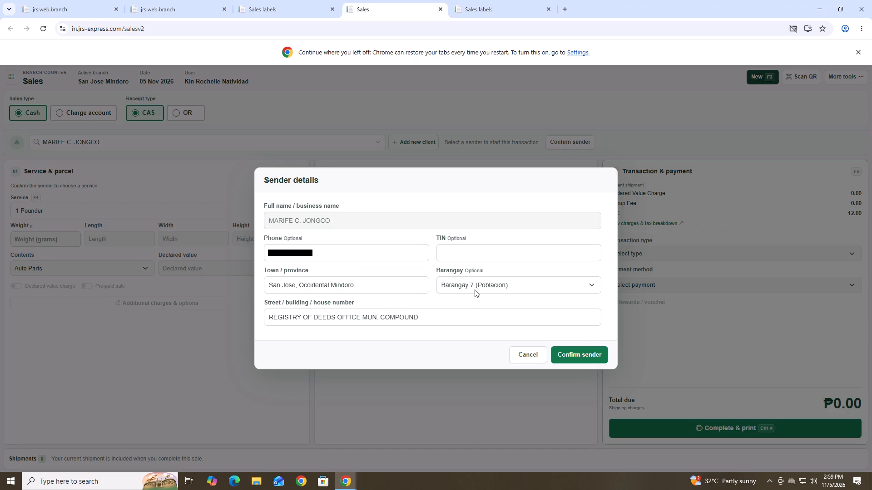
left_click(580, 349)
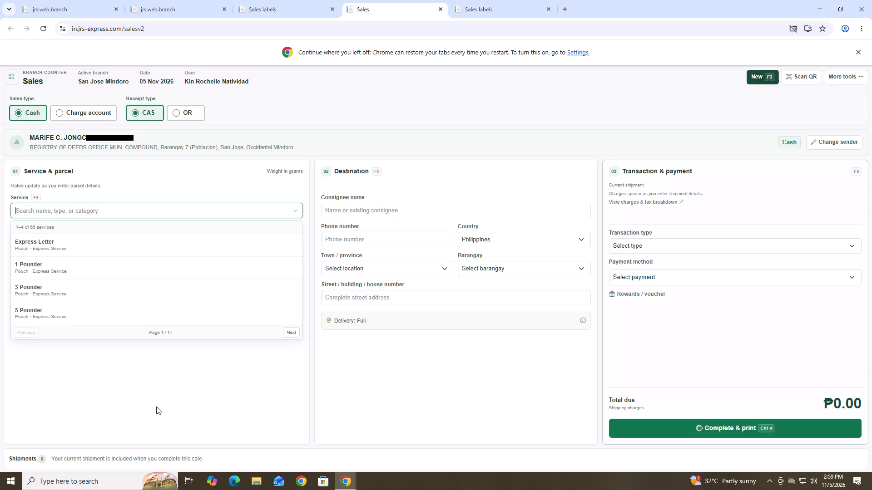
Choose the Express Letter service for the parcel and set its contents to Documents.
left_click(70, 250)
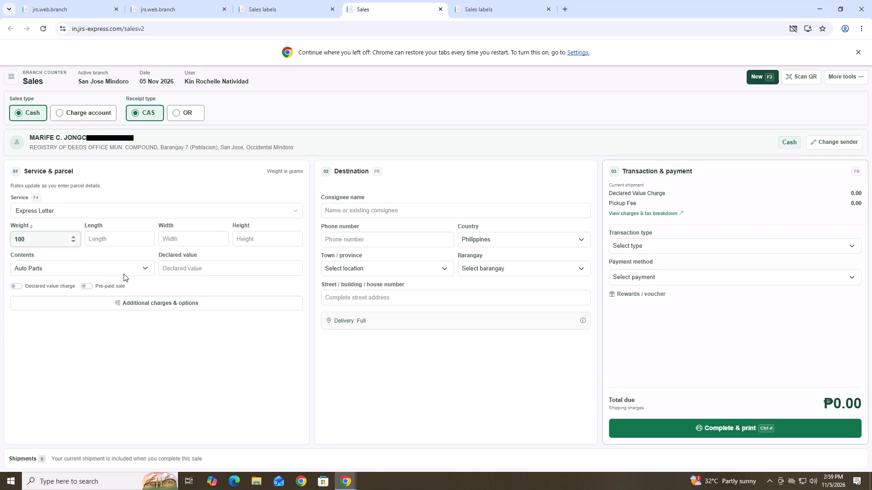
left_click(124, 271)
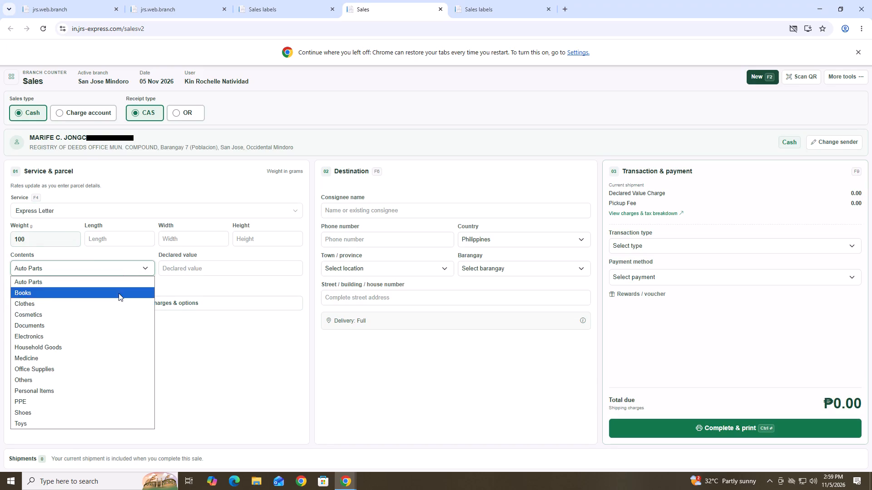
left_click(107, 328)
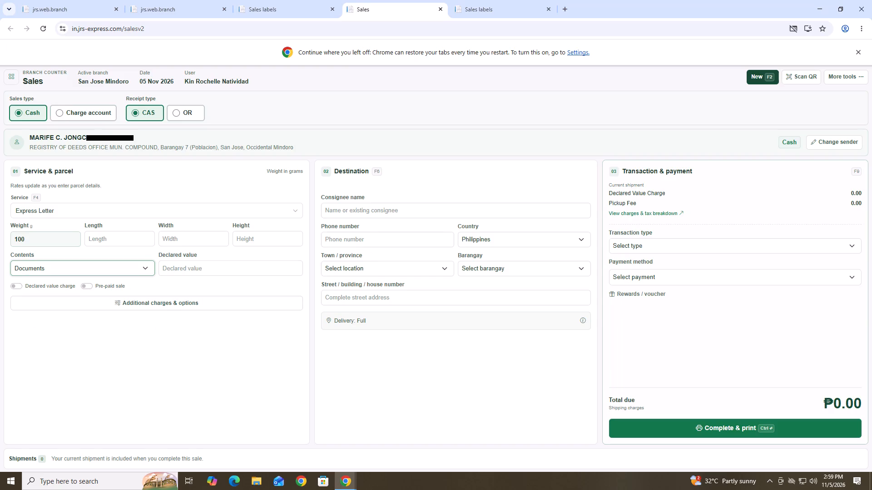
Enter the consignee's name and set the destination town to Quezon City, Metro Manila.
left_click(361, 224)
left_click(361, 214)
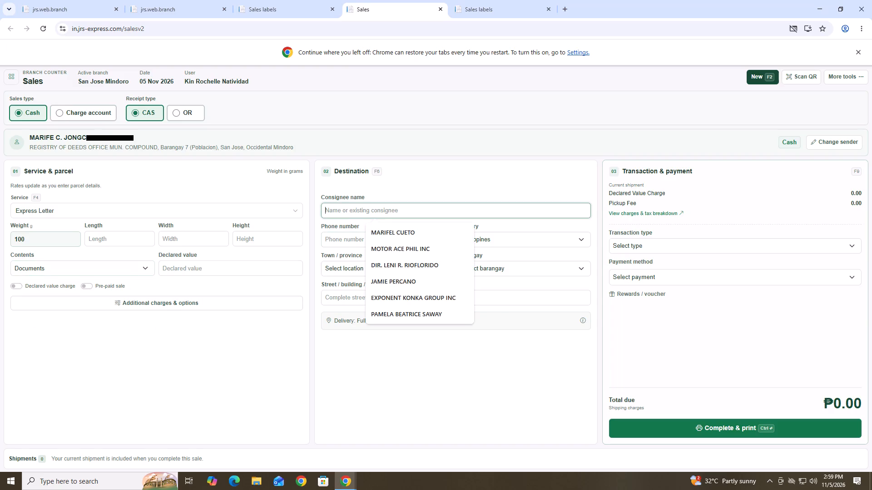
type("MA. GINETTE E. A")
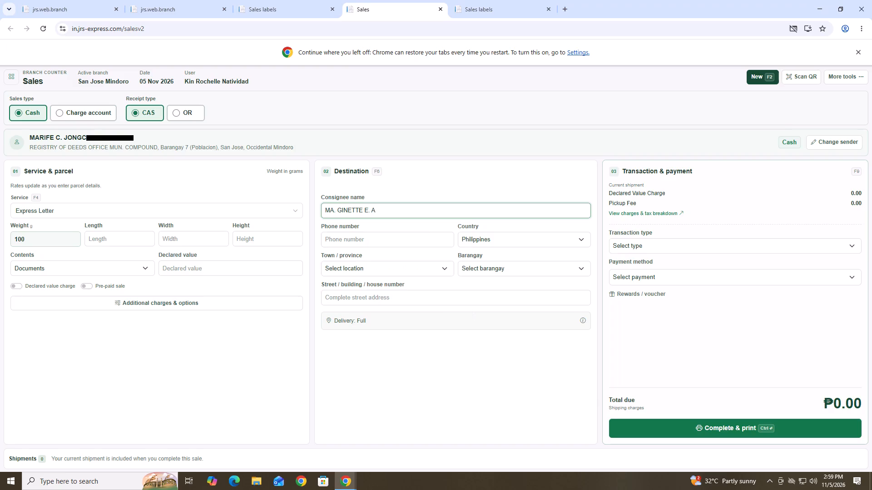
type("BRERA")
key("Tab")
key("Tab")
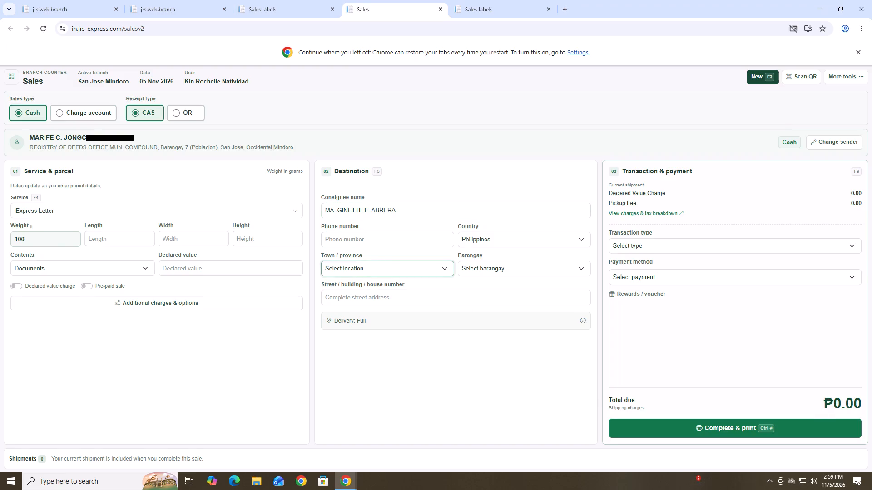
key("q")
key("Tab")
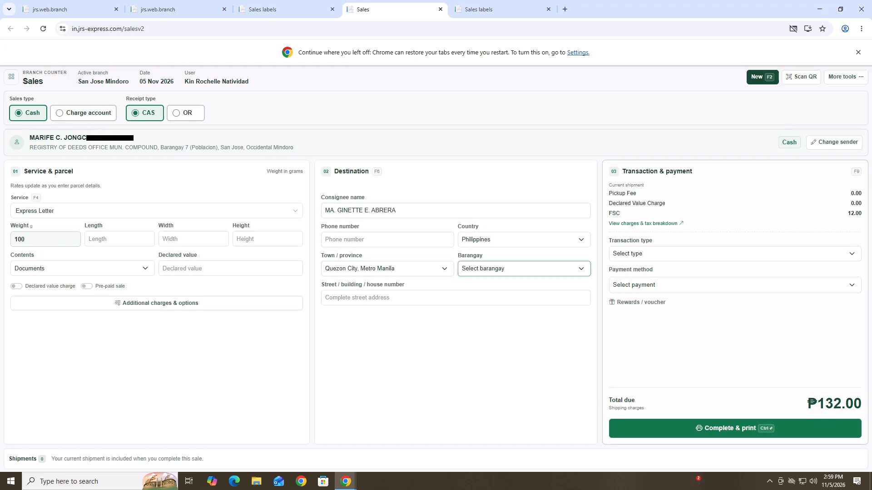
Enter the consignee's office address at the Land Registration Authority's personnel section (LRA-CAAP) and set the barangay to Diliman.
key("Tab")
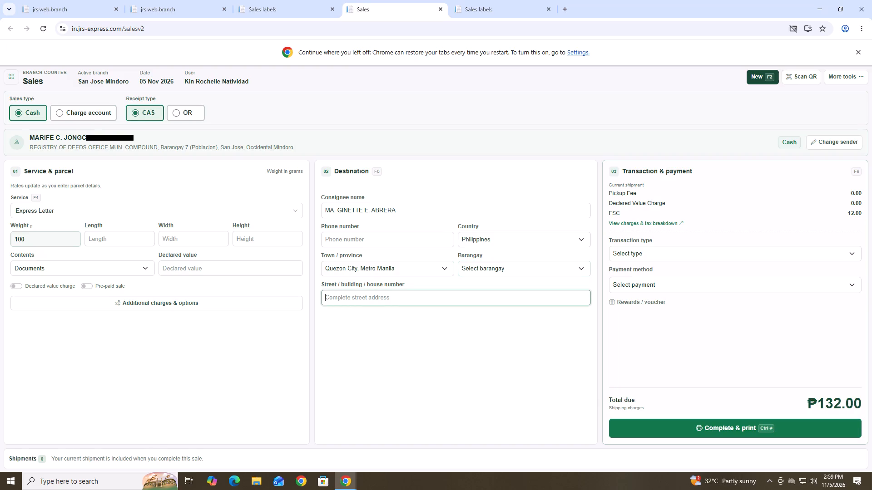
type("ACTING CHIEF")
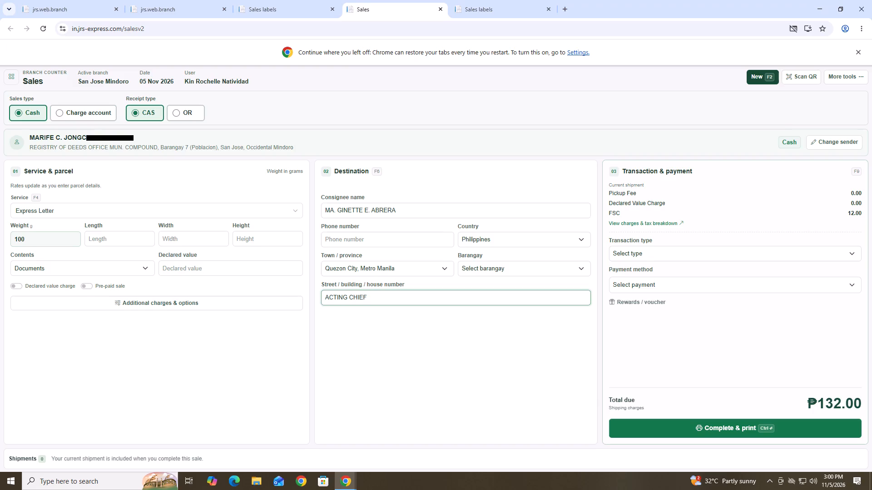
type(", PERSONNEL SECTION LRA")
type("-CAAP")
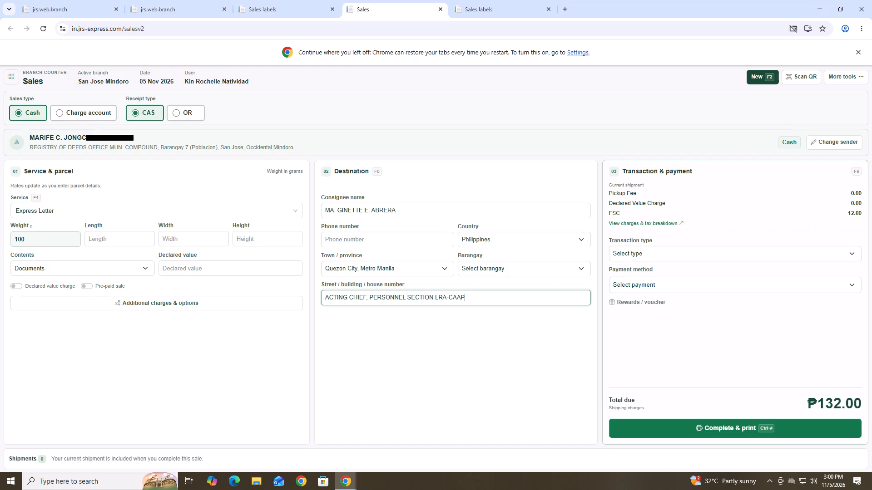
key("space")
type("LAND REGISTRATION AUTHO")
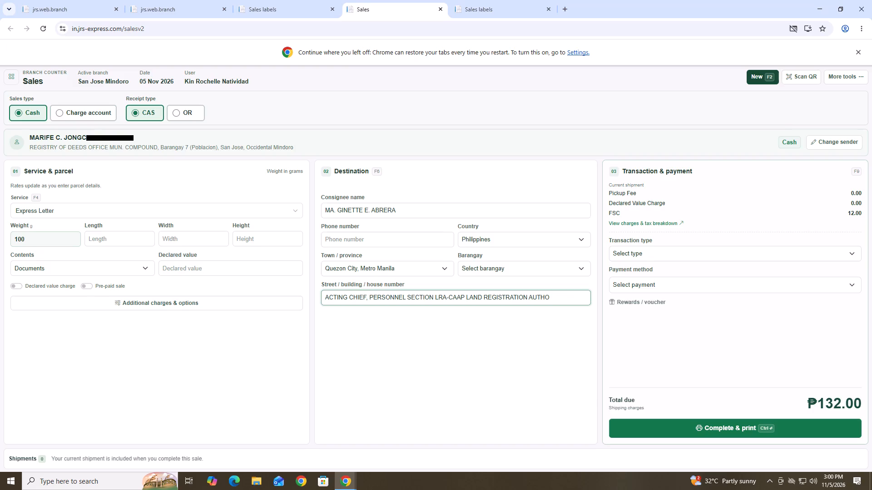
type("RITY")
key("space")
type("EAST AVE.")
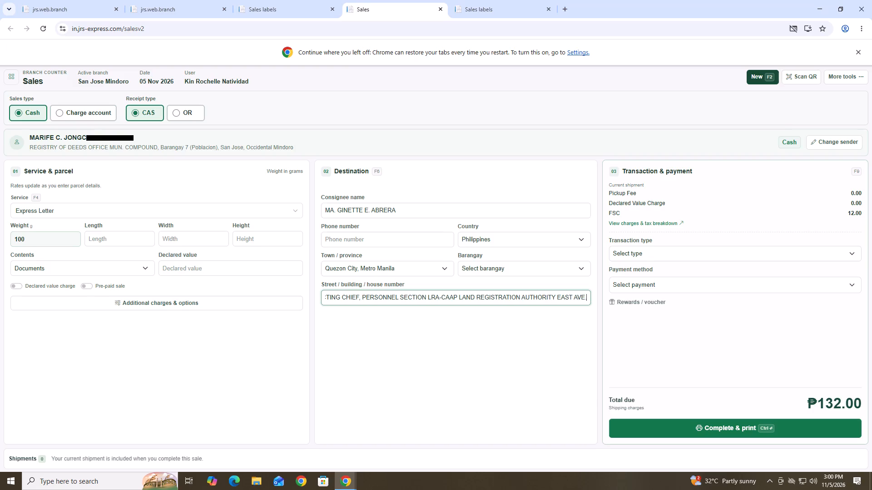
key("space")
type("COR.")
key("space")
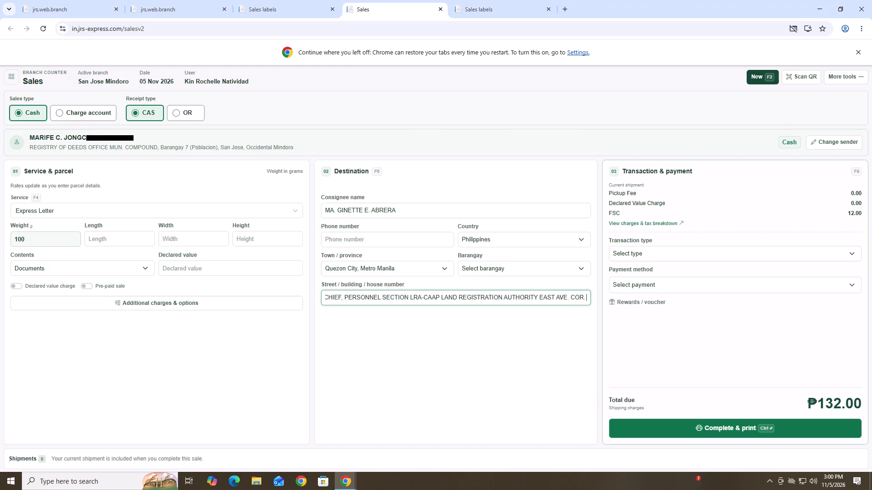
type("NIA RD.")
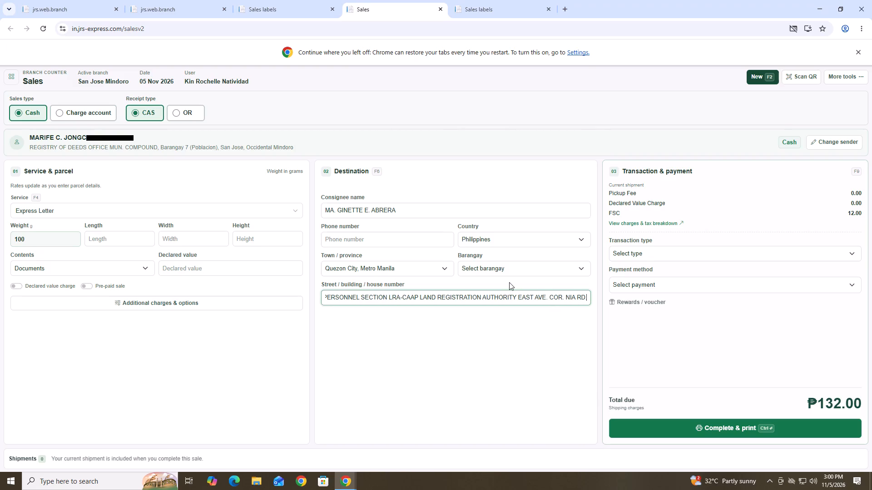
left_click(508, 266)
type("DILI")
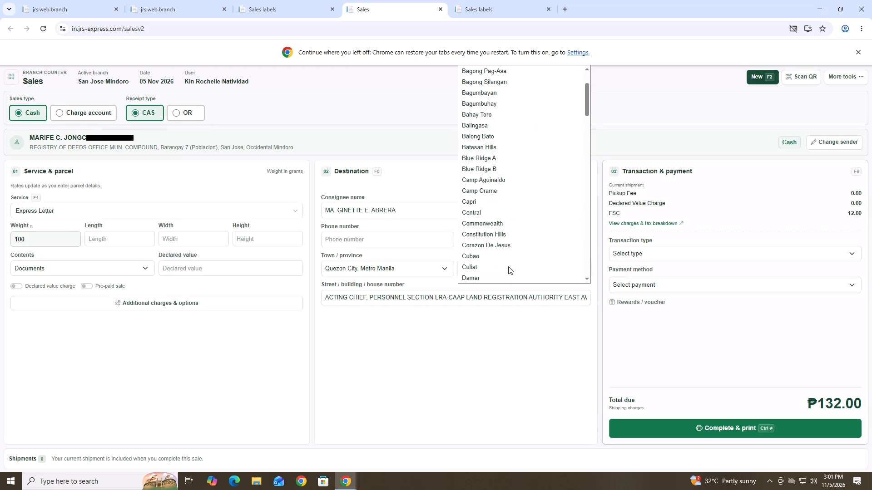
left_click(507, 278)
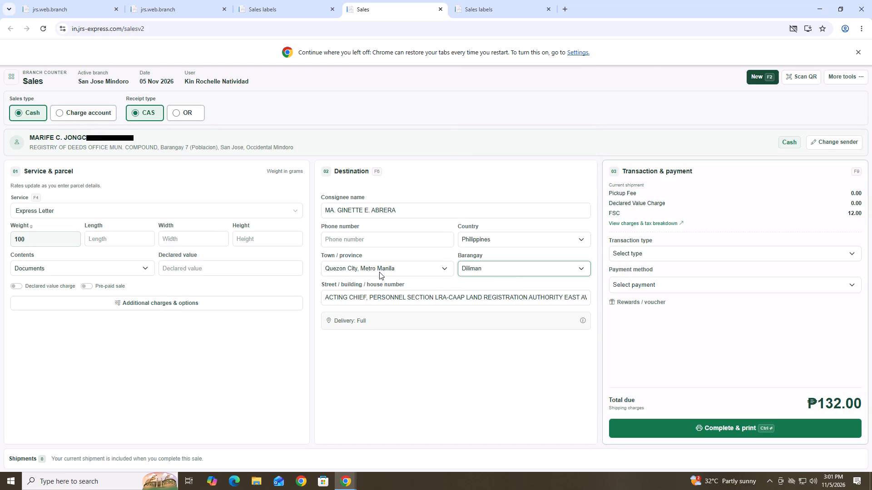
Set the transaction type to Walk in, choose the payment method, and complete and print the sale.
scroll(494, 216, "down", 7)
scroll(628, 272, "down", 6)
scroll(601, 319, "down", 3)
scroll(653, 371, "down", 3)
left_click_drag(688, 426, 688, 426)
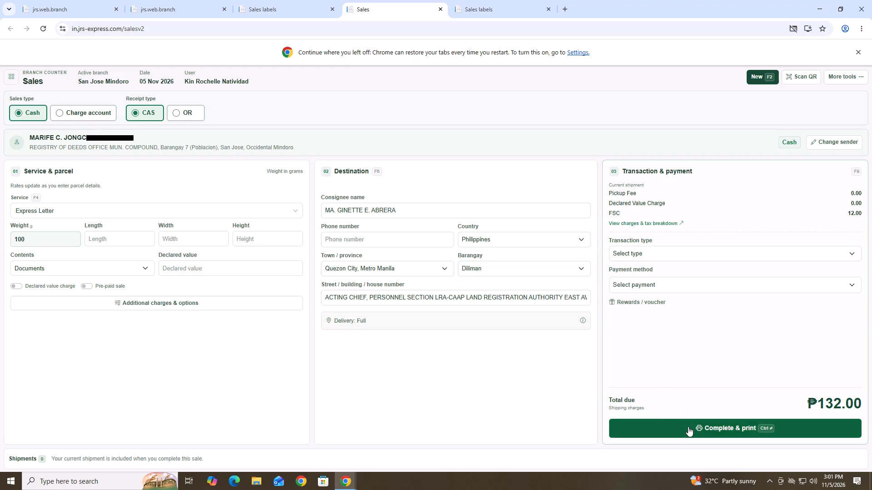
left_click_drag(688, 426, 871, 481)
left_click(668, 432)
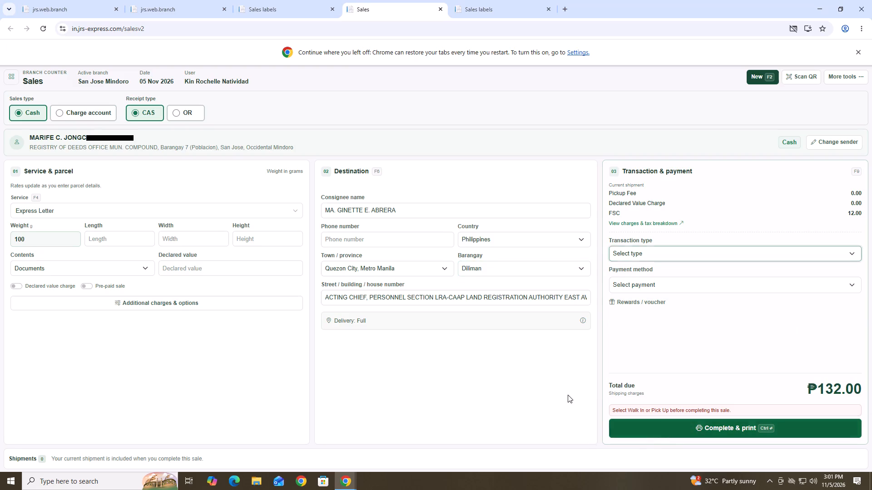
left_click(723, 250)
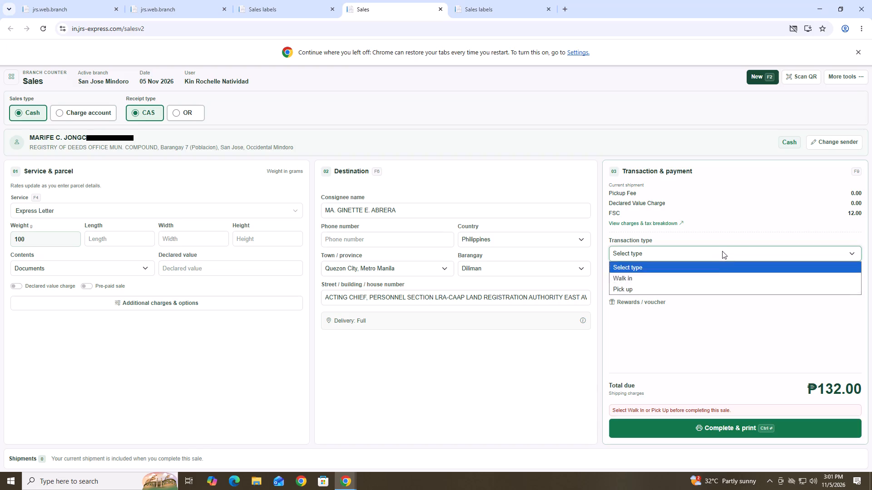
double_click(705, 282)
left_click(686, 309)
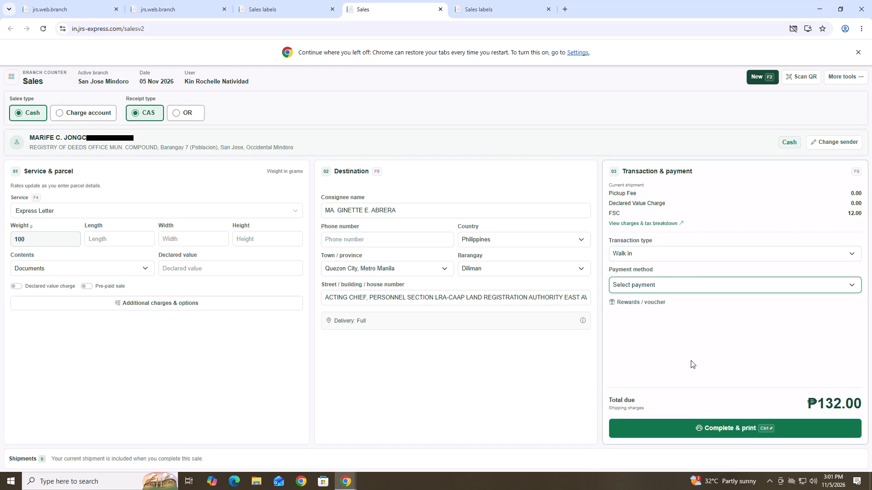
left_click(698, 428)
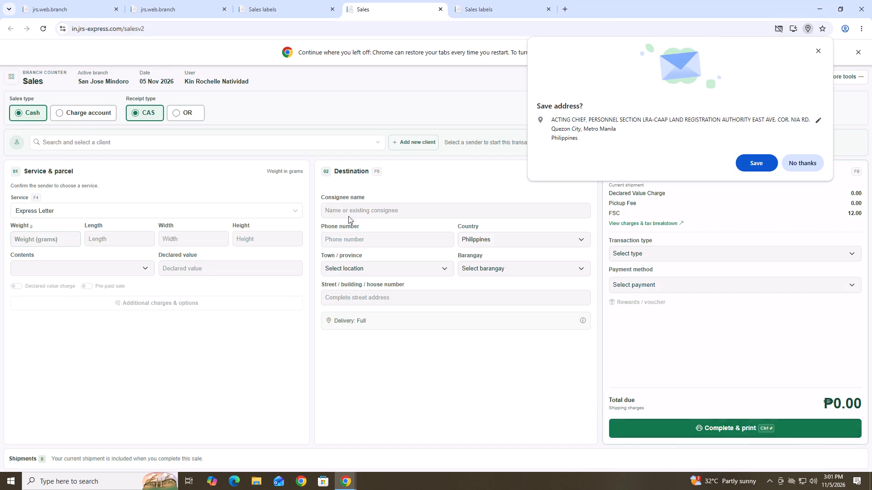
Open the Sales Encoding summary of transactions for 11/05/2026.
scroll(639, 318, "up", 5)
left_click(281, 0)
left_click(184, 0)
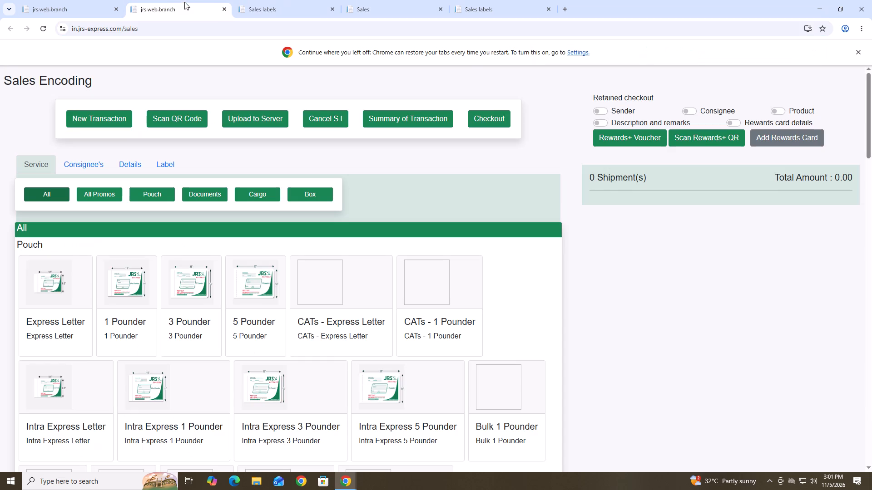
left_click(390, 121)
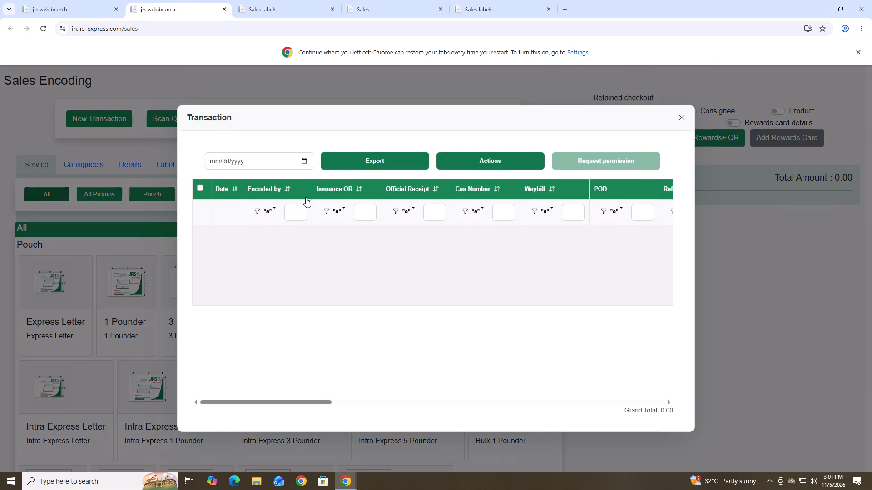
left_click(303, 161)
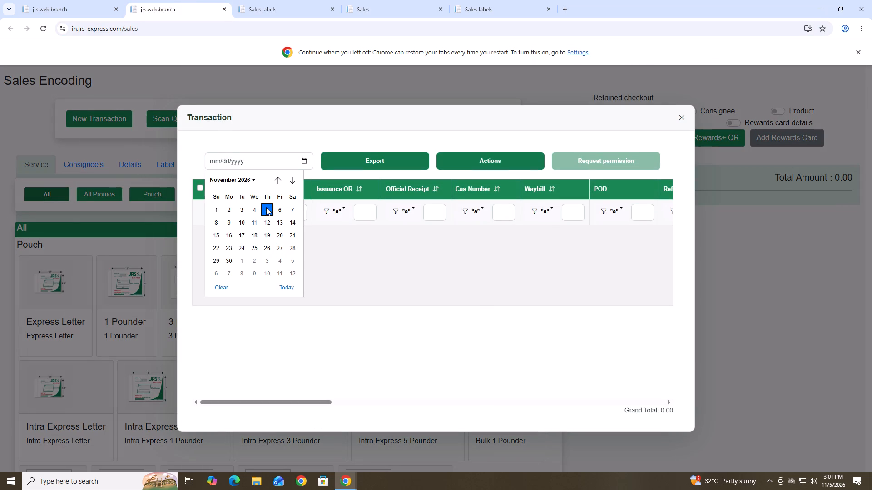
left_click(266, 207)
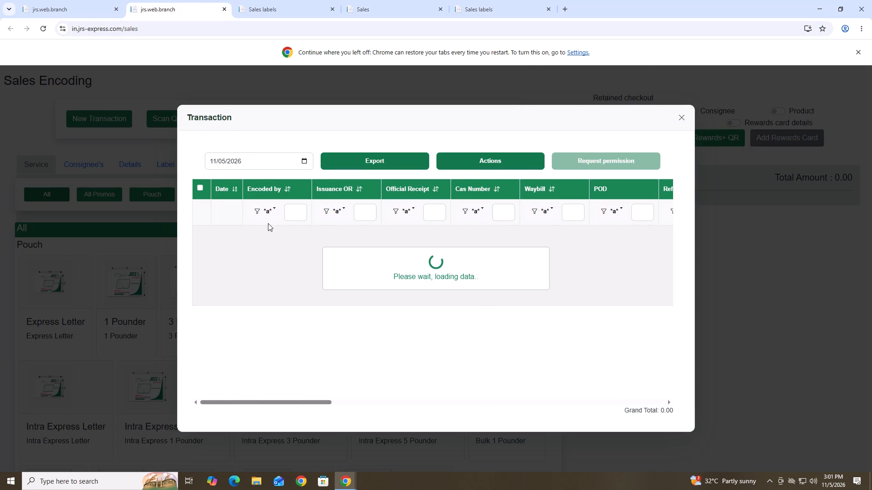
Select the day's last transaction in the list, print its proof-of-delivery and cash invoice labels, and close the summary.
scroll(254, 291, "down", 7)
scroll(284, 351, "down", 10)
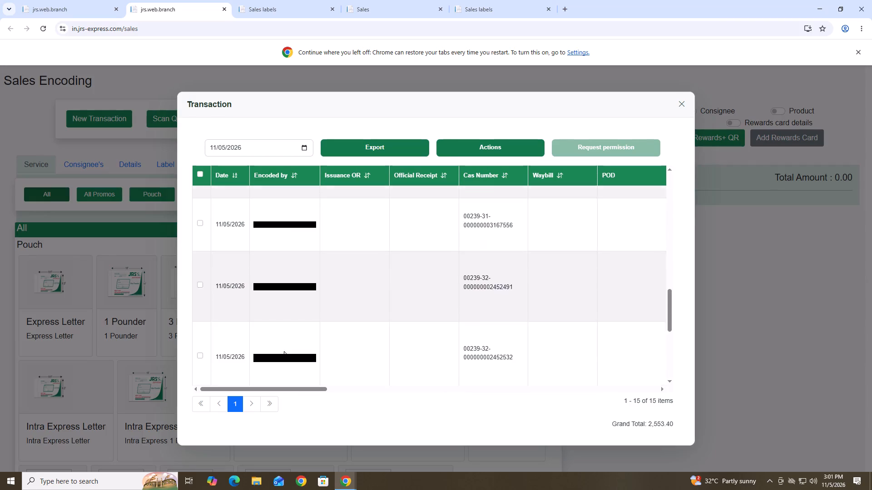
scroll(284, 351, "down", 19)
scroll(284, 351, "down", 8)
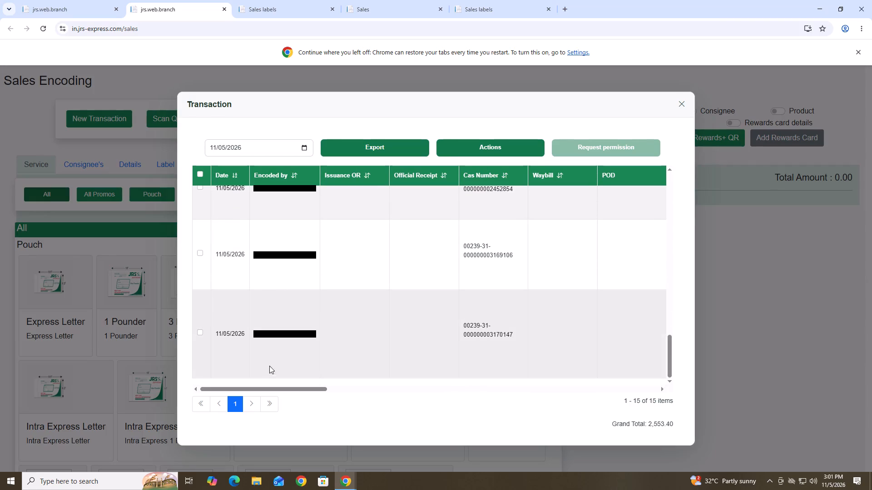
scroll(265, 373, "down", 7)
left_click(199, 335)
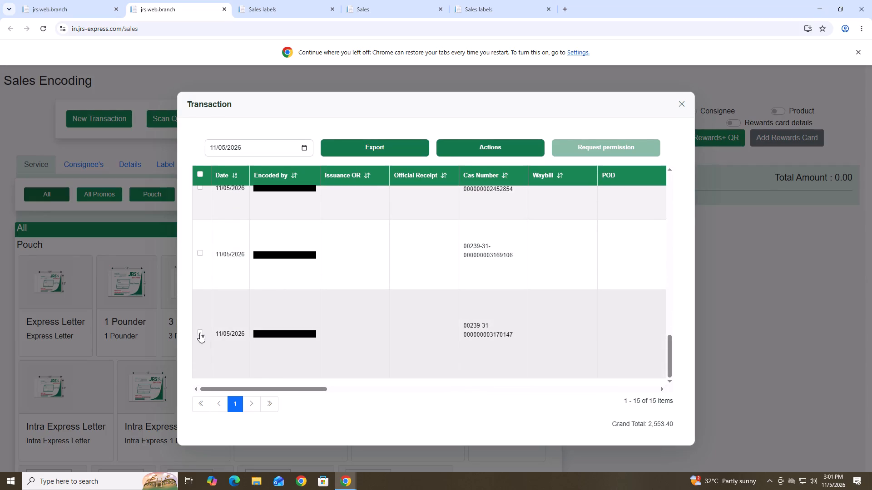
left_click(200, 333)
left_click(454, 144)
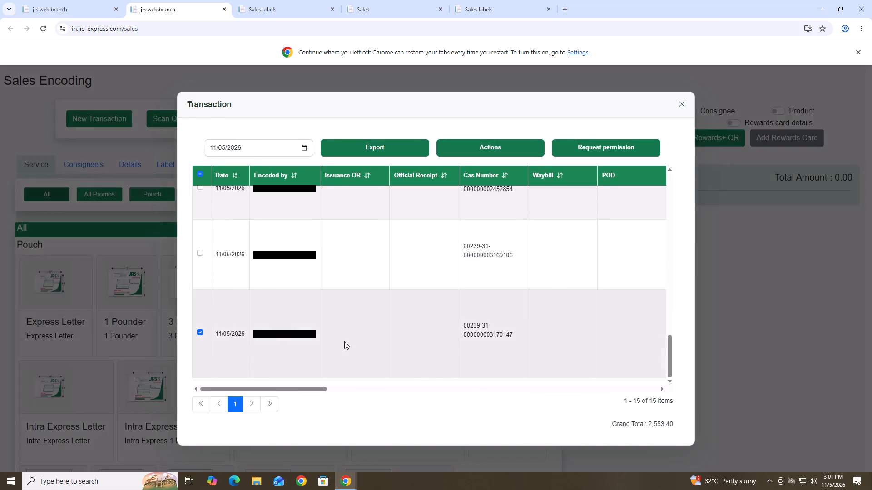
left_click(310, 279)
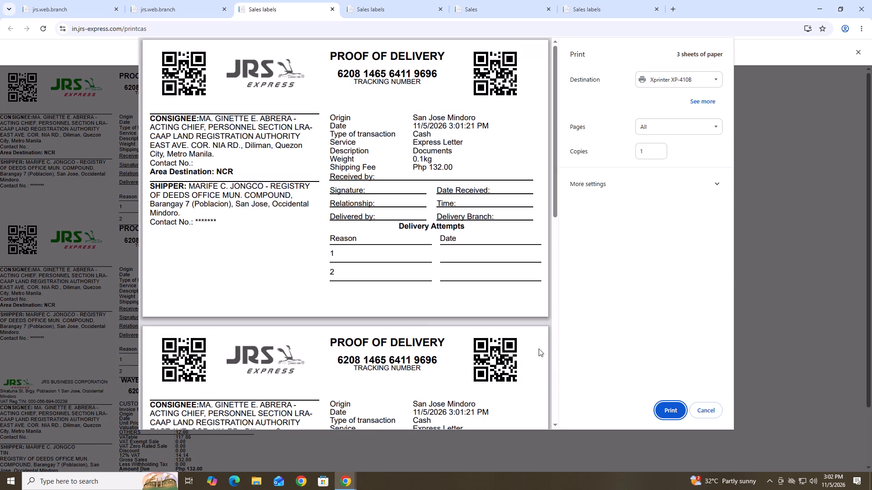
left_click(682, 415)
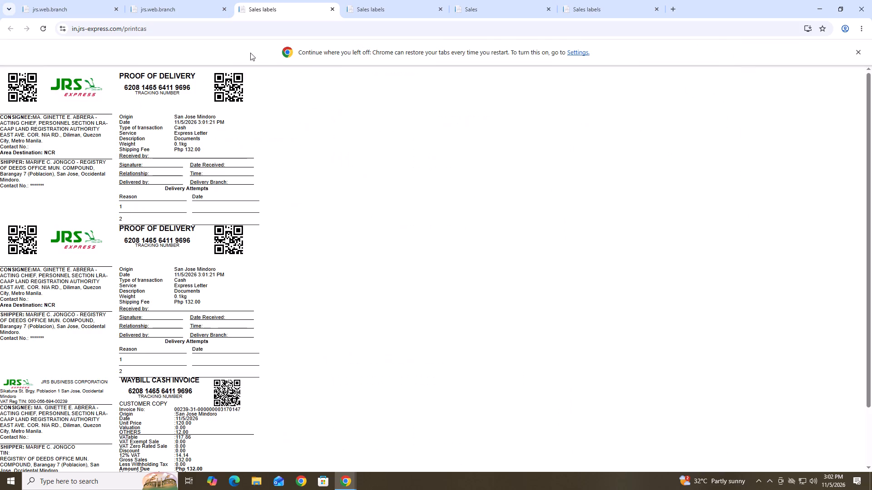
left_click(189, 7)
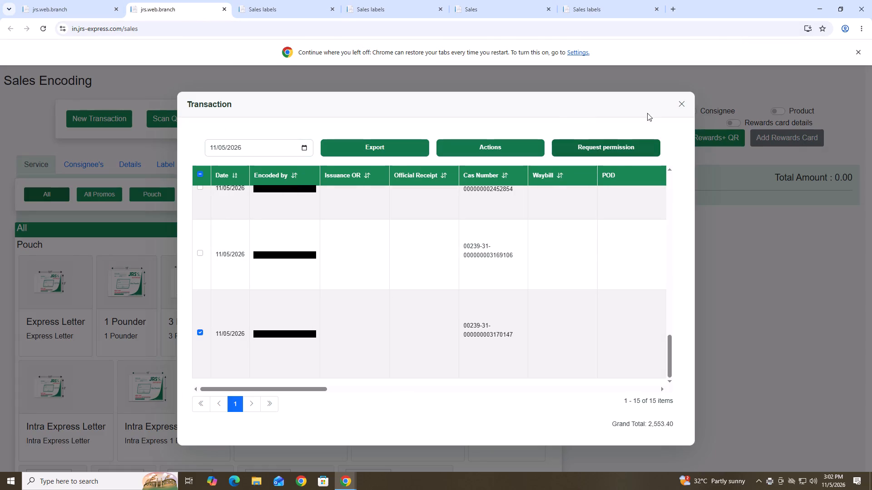
left_click(683, 105)
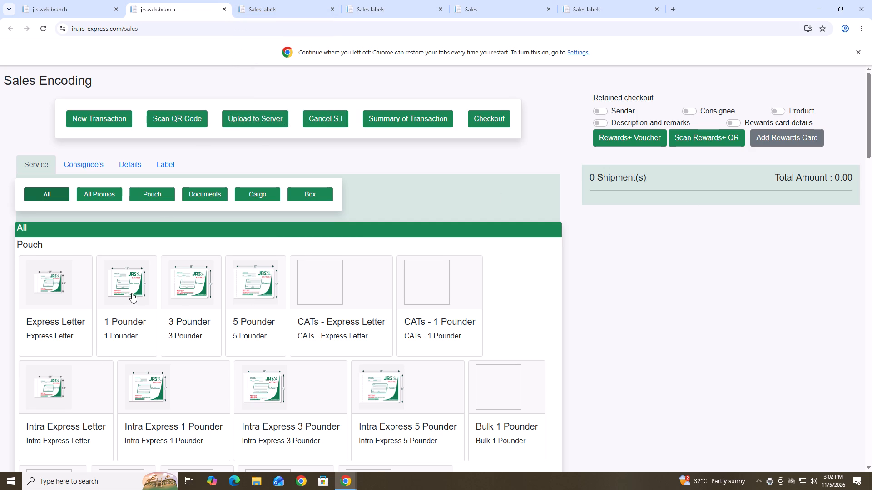
Close the two label pages for the Express Letter and 1 Pounder shipments and return to the Sales form.
left_click(432, 0)
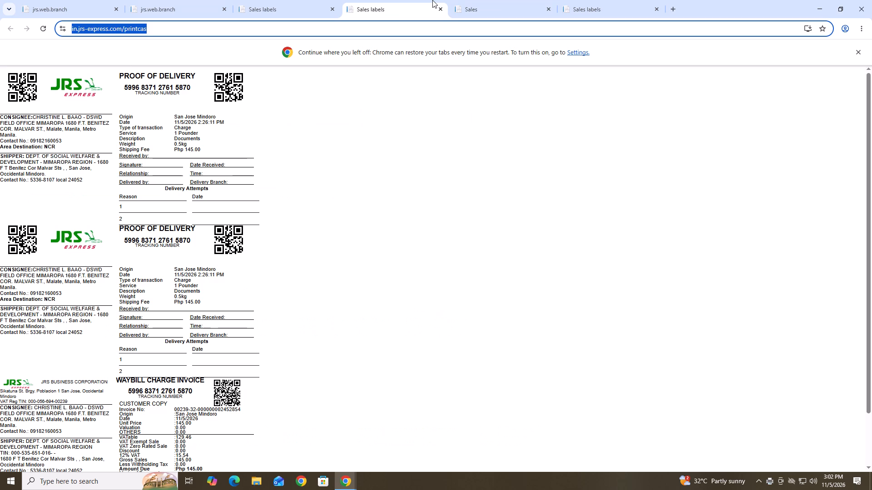
left_click(289, 0)
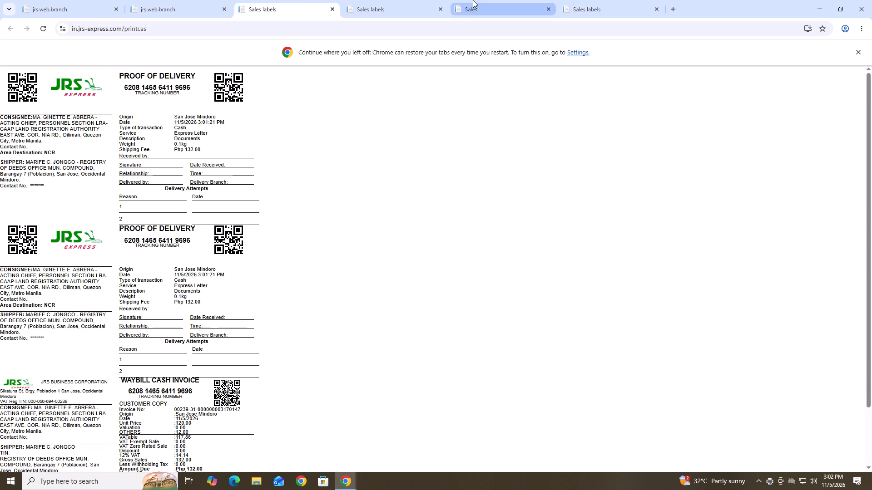
left_click(473, 0)
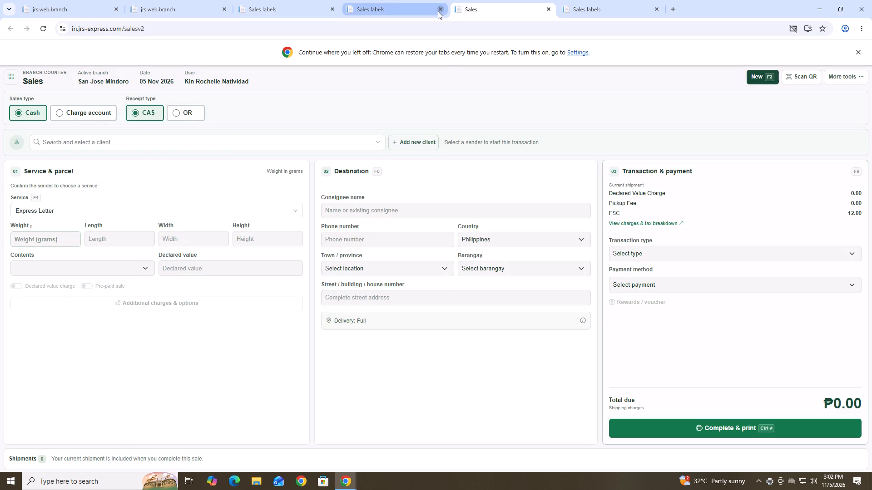
left_click(438, 10)
left_click(331, 8)
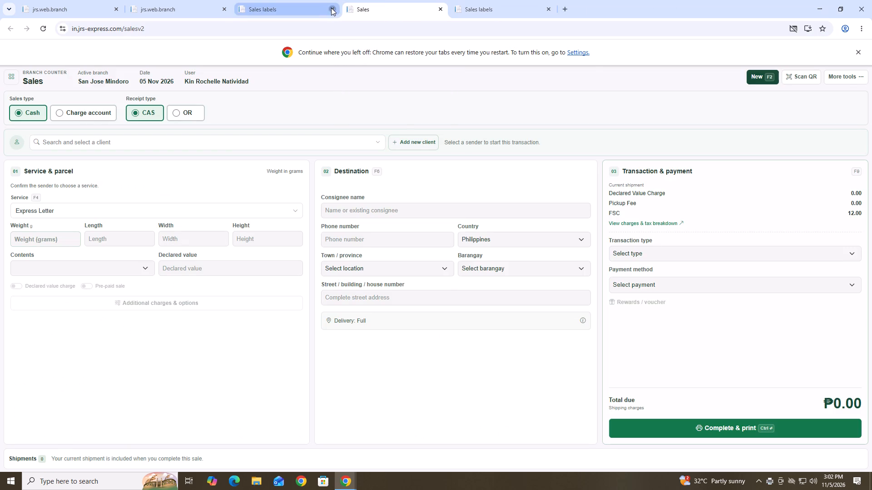
Search the client list for the next sender by first name and clear the search.
left_click(89, 145)
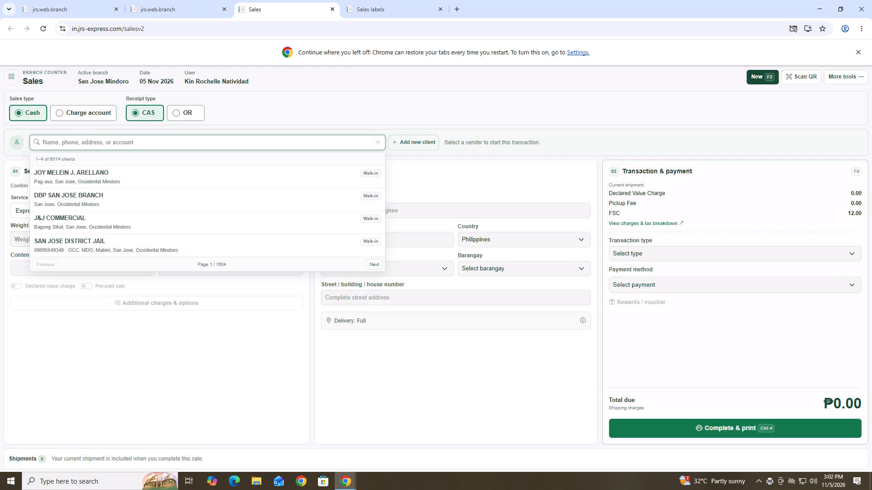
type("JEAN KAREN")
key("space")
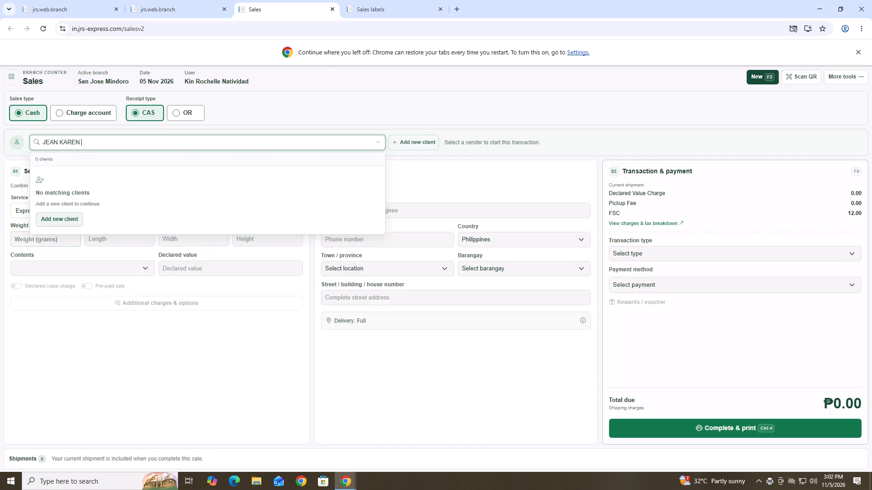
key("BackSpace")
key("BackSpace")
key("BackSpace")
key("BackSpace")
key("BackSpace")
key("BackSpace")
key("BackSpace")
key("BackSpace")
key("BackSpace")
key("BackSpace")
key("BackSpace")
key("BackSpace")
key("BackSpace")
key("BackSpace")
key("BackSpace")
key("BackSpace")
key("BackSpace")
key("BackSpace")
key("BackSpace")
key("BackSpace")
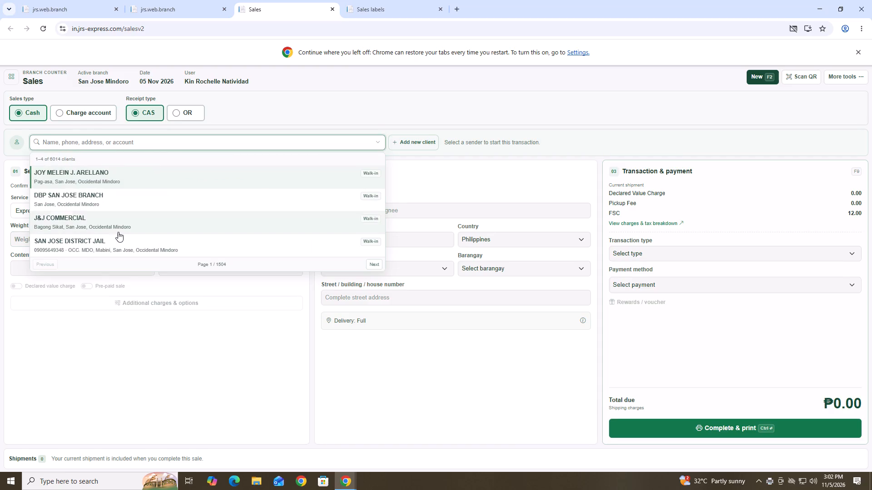
Start a new client record and enter the sender's given names, middle initial and the beginning of the surname.
left_click(410, 139)
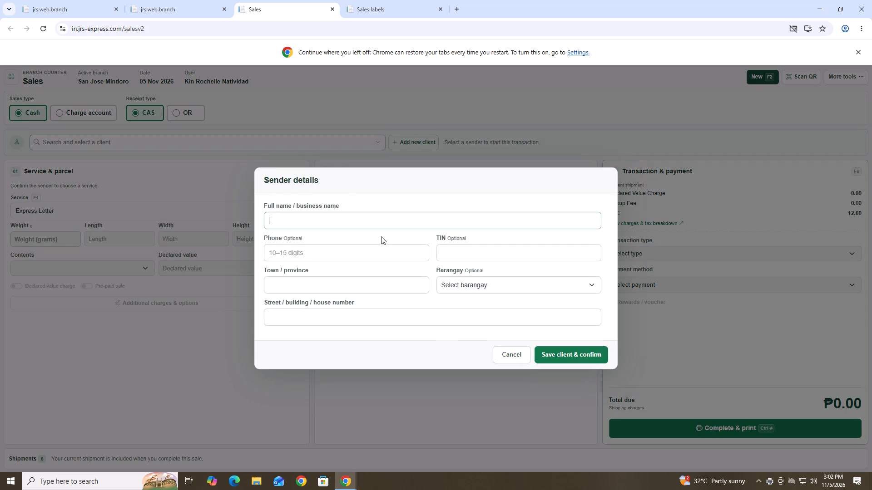
left_click(377, 216)
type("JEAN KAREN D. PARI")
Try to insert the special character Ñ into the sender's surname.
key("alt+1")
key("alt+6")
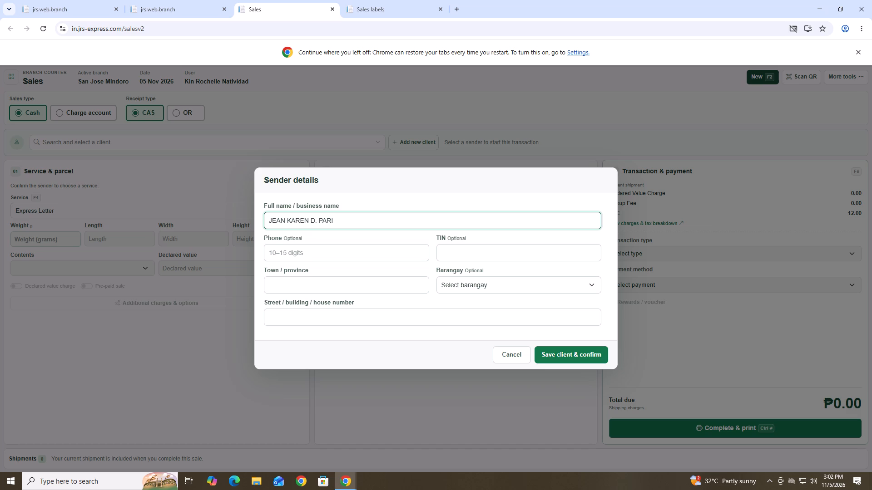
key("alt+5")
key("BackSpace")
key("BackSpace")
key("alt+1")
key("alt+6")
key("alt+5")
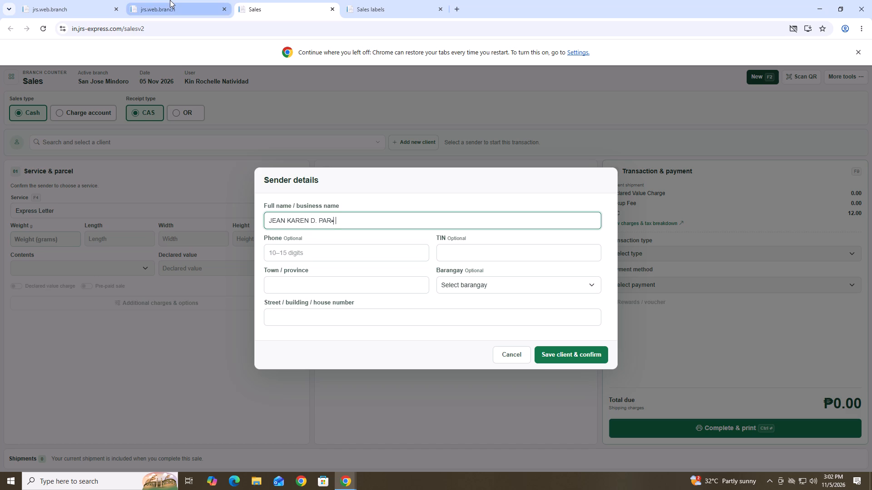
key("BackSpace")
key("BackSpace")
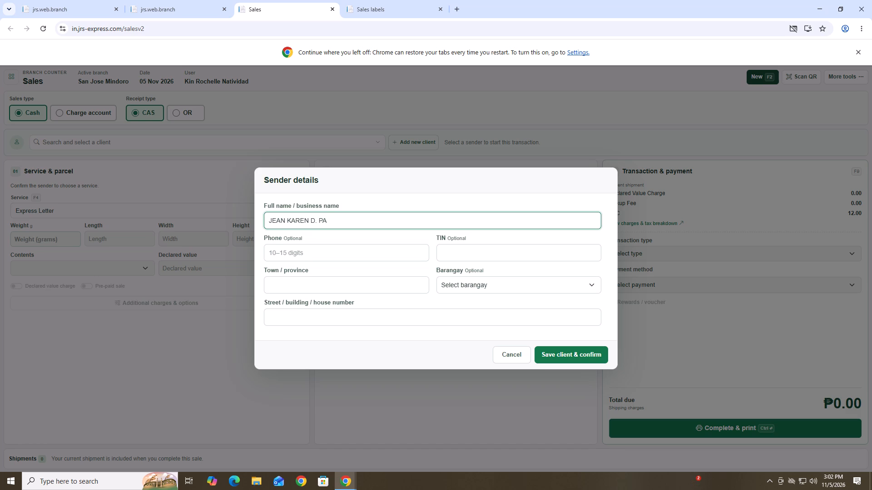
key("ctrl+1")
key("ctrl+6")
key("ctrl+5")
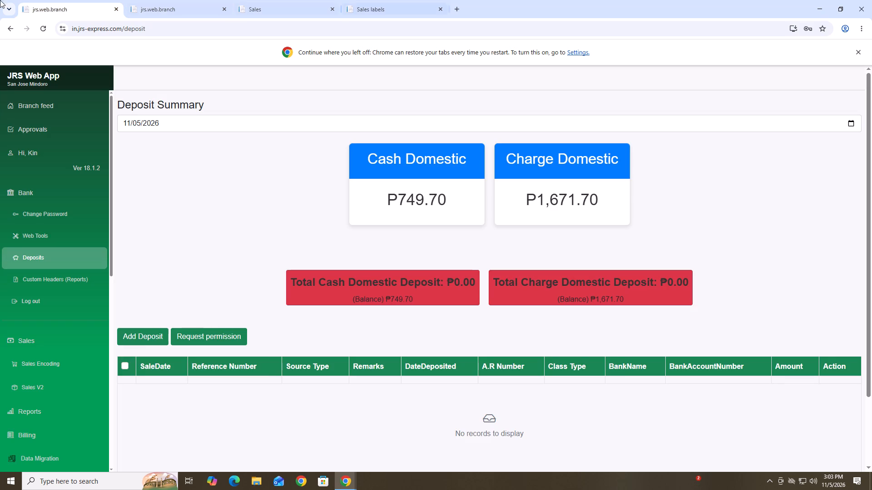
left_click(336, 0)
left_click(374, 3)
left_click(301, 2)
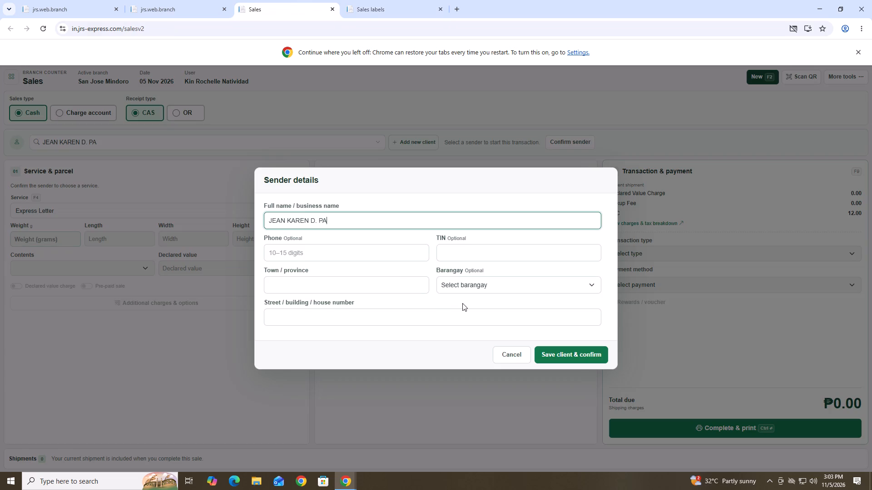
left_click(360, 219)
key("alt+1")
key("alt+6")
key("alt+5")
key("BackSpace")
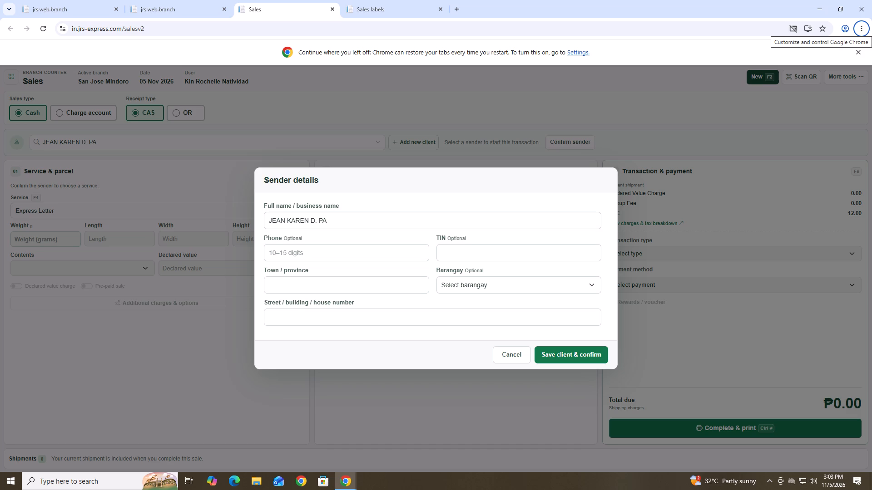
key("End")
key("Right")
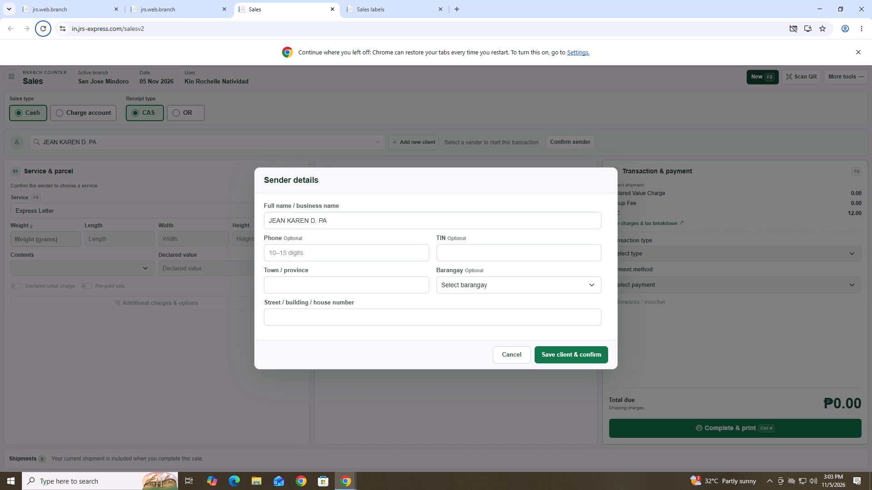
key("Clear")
Finish the sender's surname with a plain N and leave the phone number blank.
left_click(360, 218)
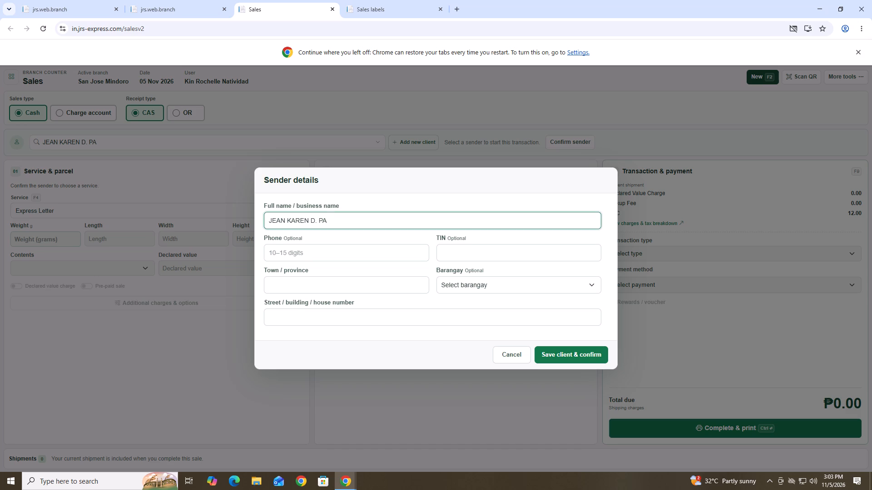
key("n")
key("BackSpace")
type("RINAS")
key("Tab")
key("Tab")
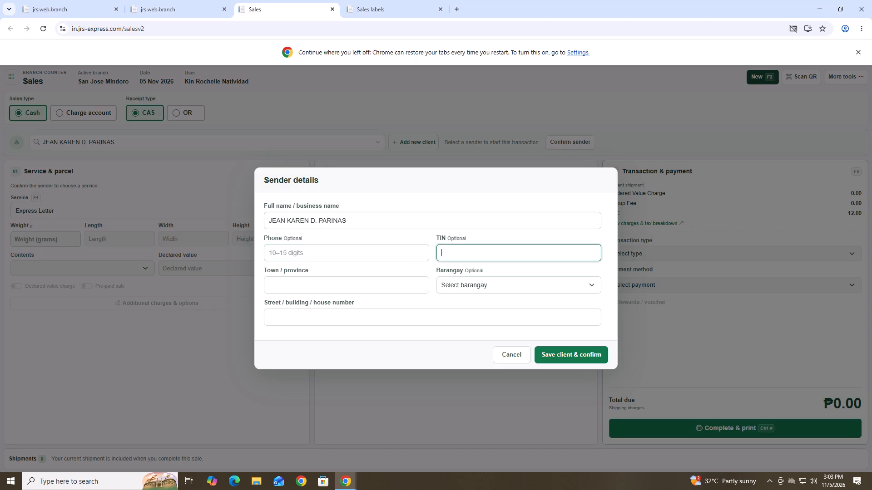
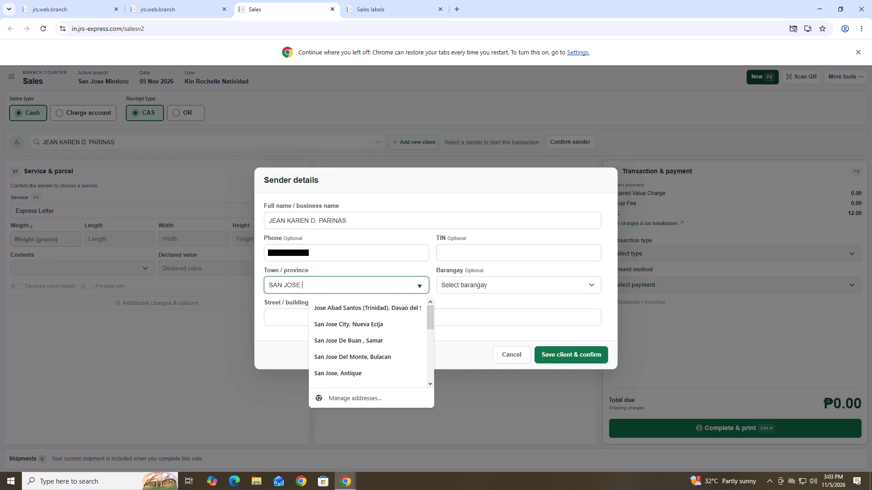
Set the new sender's town to San Jose, Occidental Mindoro, add the barangay and street address, and save and confirm the client.
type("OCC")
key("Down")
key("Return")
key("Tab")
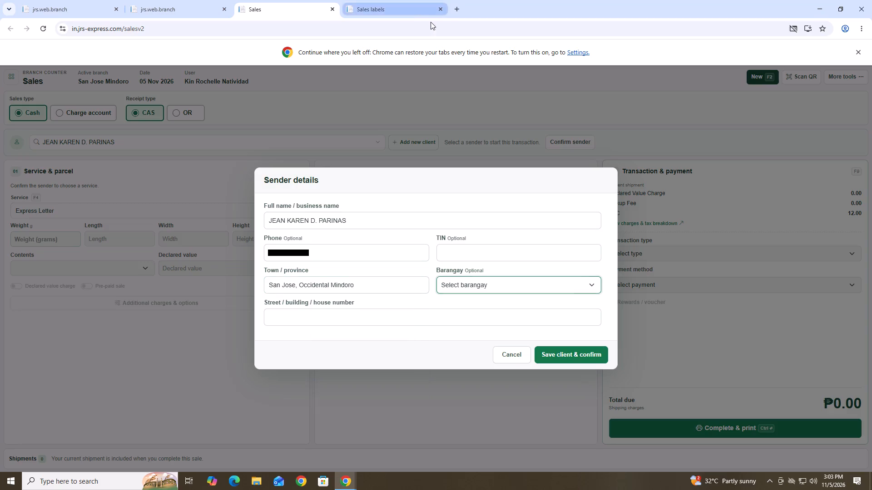
left_click(576, 282)
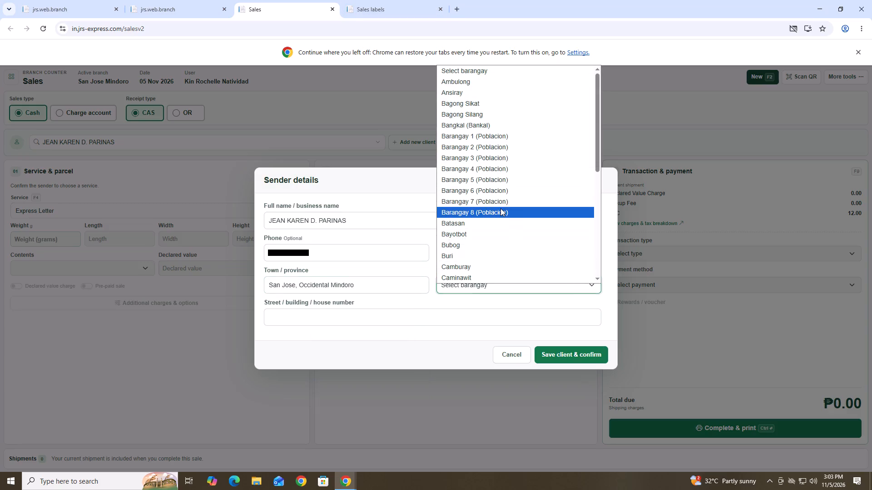
left_click(500, 202)
left_click(486, 320)
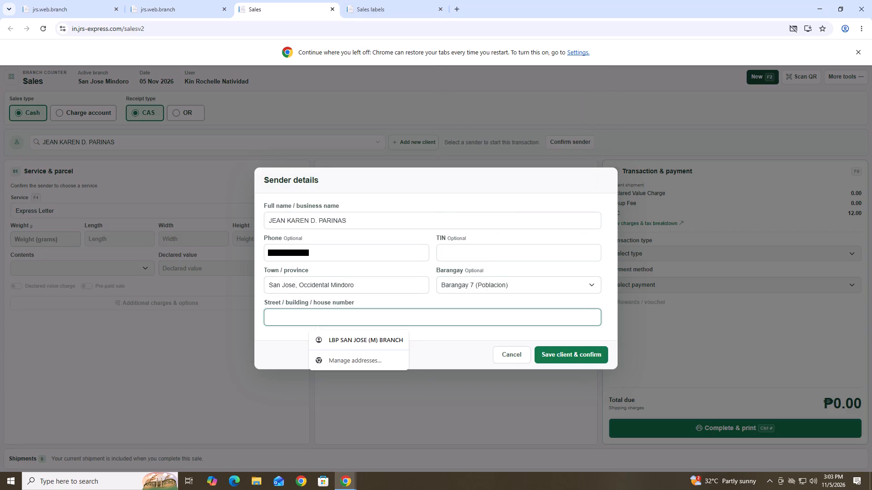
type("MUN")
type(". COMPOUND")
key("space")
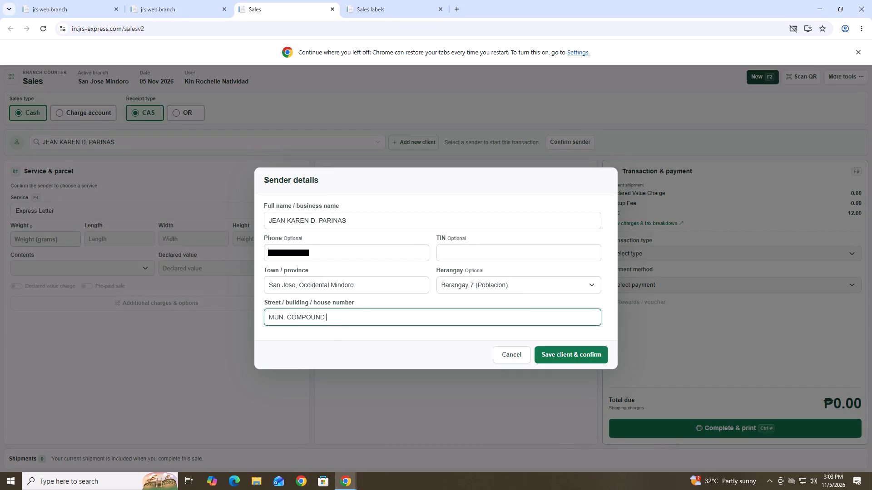
left_click(586, 355)
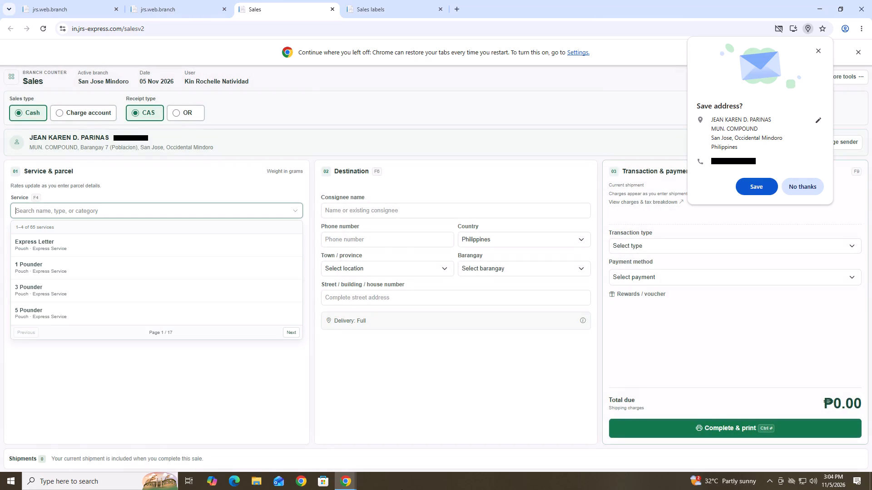
Choose the 1 Pounder service for the shipment and set its contents to Documents.
left_click(39, 277)
left_click(124, 269)
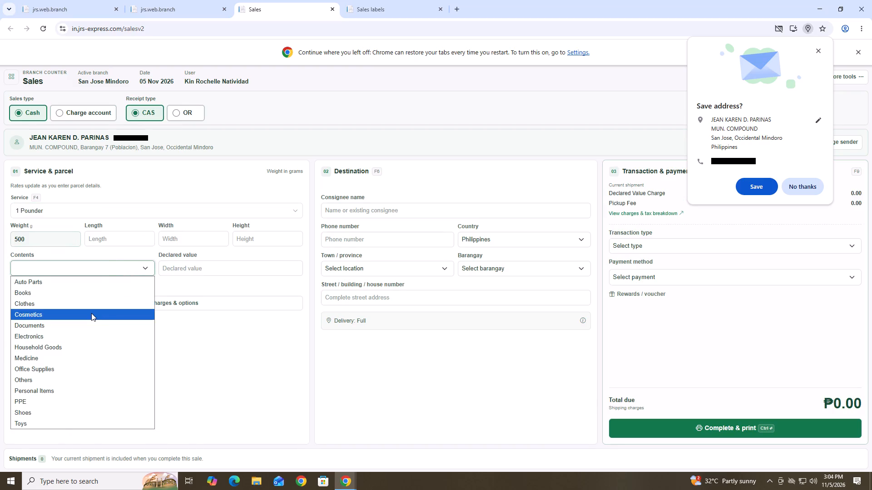
left_click(91, 321)
Enter the consignee's name, leave the phone number blank, and set the destination to Quezon City, Metro Manila, barangay Diliman.
left_click(379, 210)
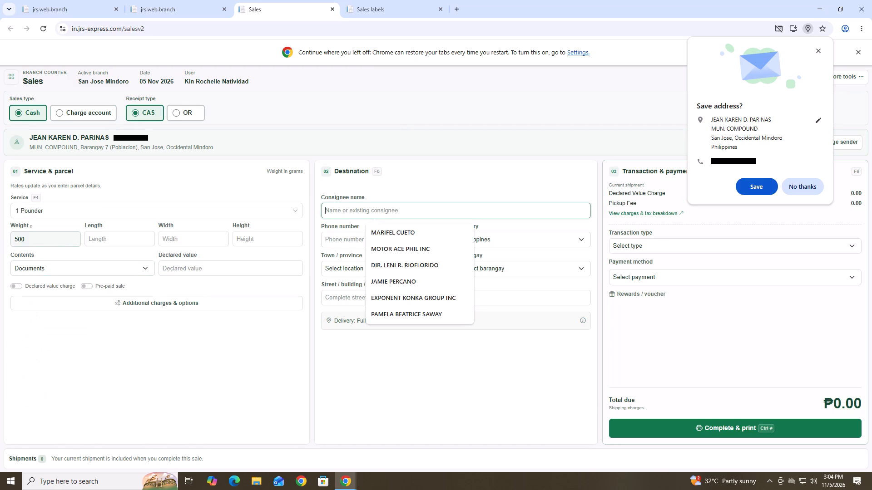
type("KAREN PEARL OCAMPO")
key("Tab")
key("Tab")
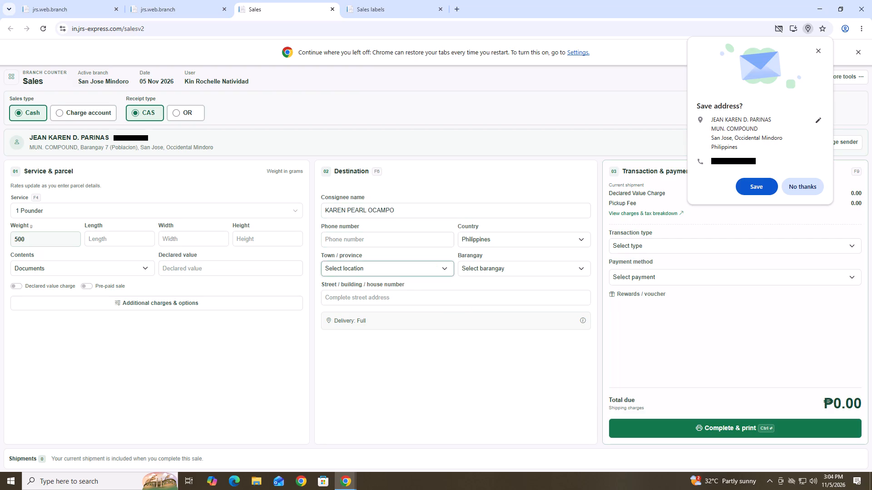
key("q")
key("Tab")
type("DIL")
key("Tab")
Enter the Land Registration Authority's Human Resource Development Division office address as the consignee's street address.
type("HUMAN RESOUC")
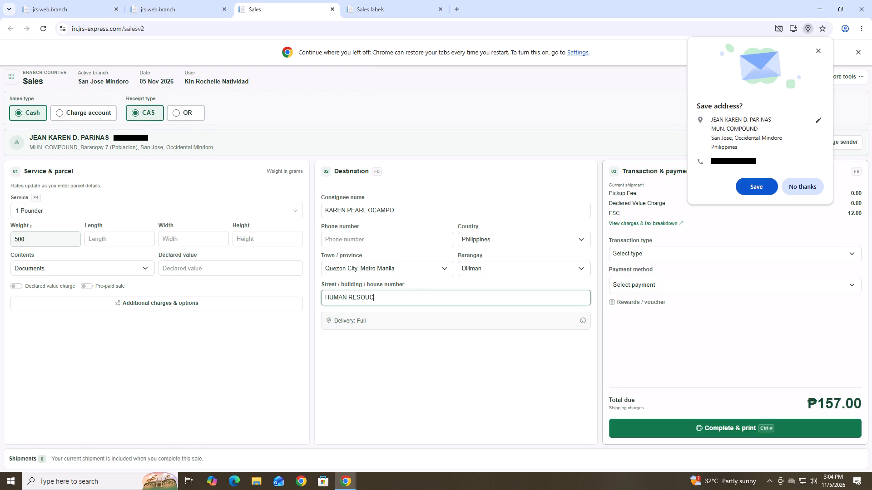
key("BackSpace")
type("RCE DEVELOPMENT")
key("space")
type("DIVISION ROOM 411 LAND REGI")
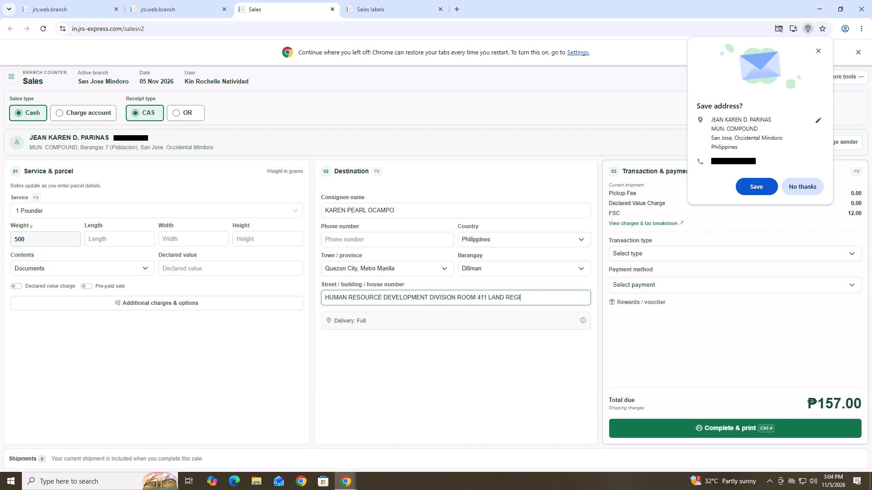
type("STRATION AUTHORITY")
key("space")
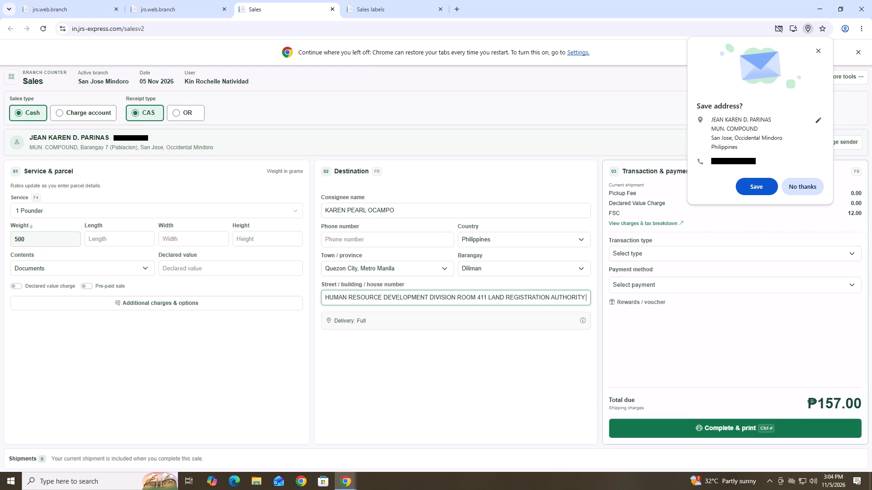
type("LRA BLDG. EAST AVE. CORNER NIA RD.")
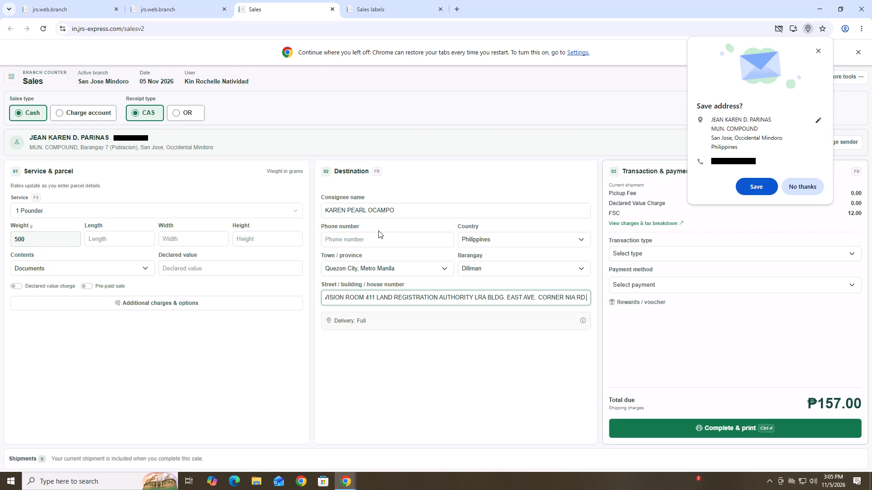
Append a slash and a second recipient's name with the title MS. to the consignee name.
left_click(410, 211)
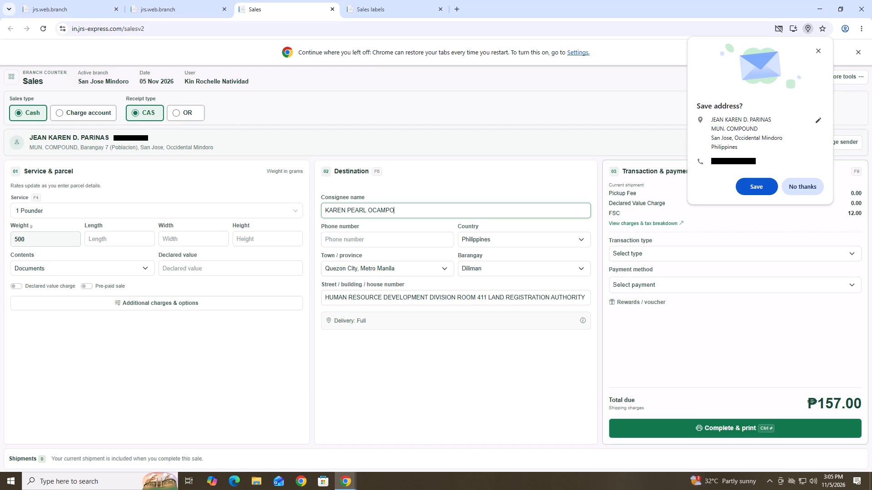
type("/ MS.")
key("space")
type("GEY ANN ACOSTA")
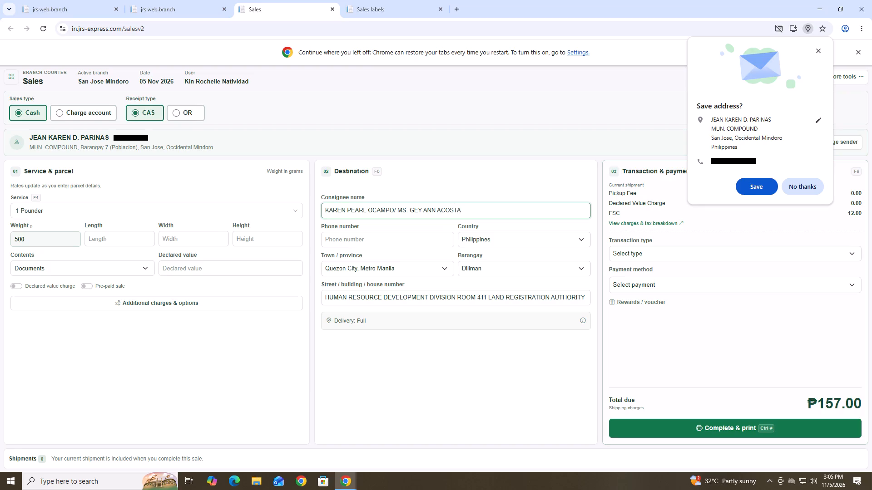
Add the FSC Air charge to the shipment's additional charges.
scroll(390, 325, "down", 7)
left_click(206, 309)
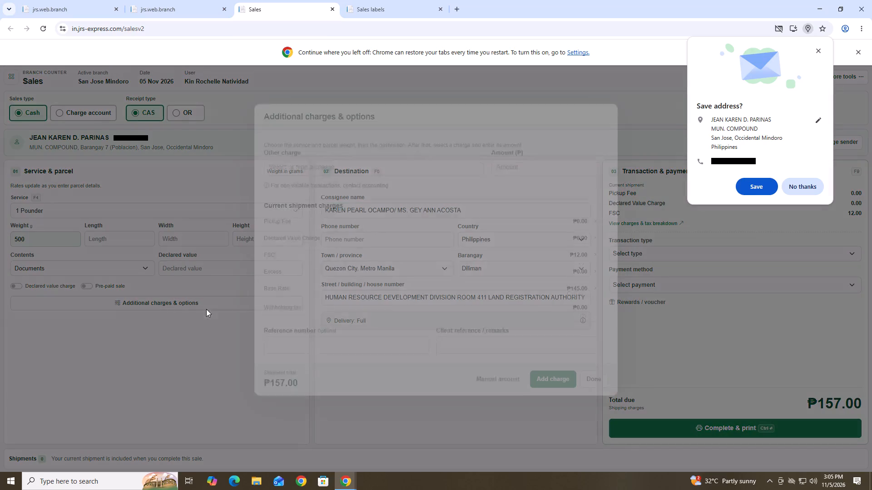
left_click(338, 179)
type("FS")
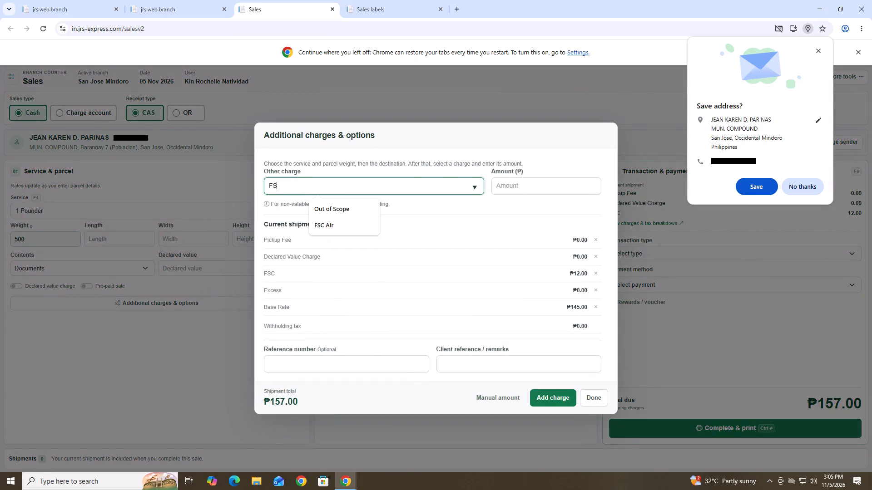
left_click(341, 224)
left_click(554, 401)
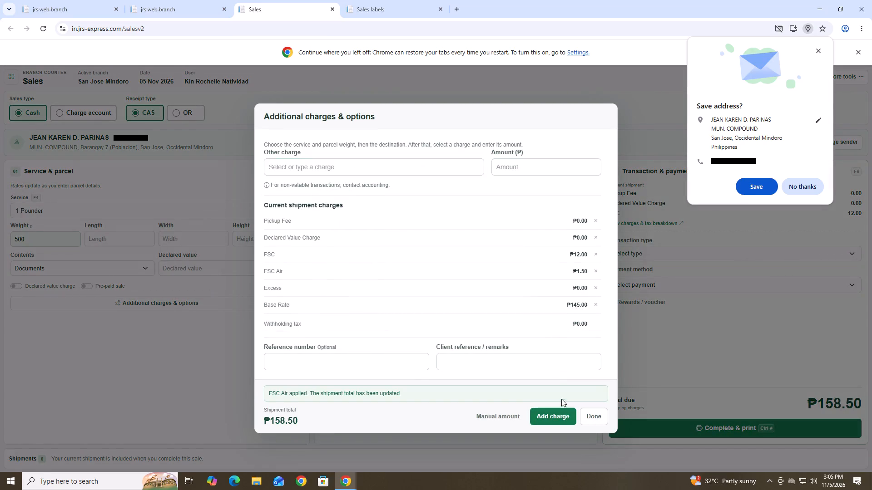
left_click(604, 417)
Set the transaction type to Walk in and the payment method to Cash, and complete the sale and print its labels.
left_click(648, 249)
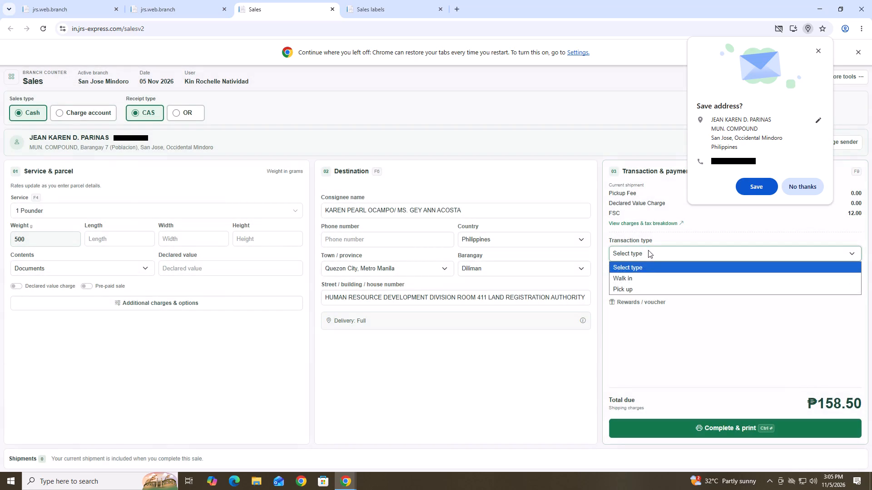
double_click(655, 282)
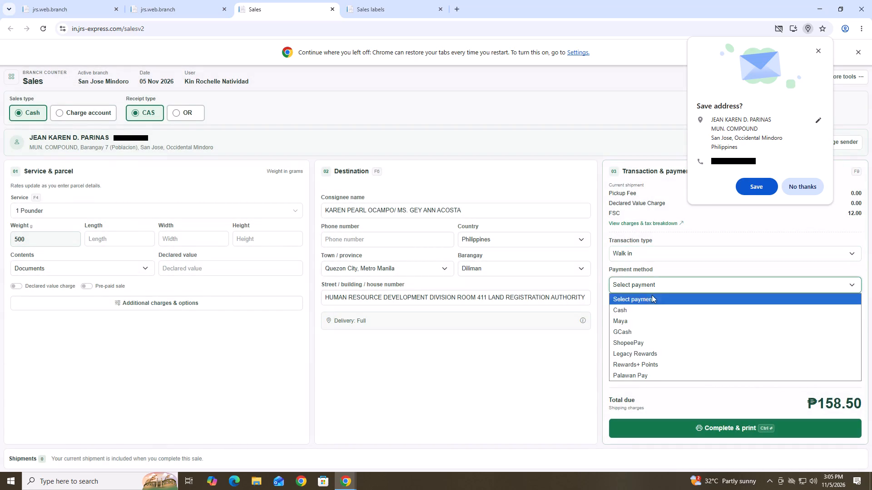
left_click(647, 312)
left_click(735, 431)
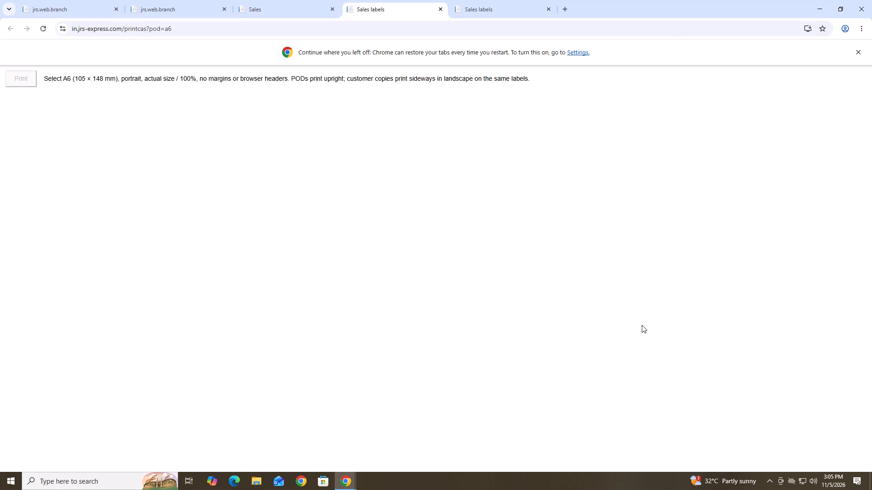
left_click(666, 403)
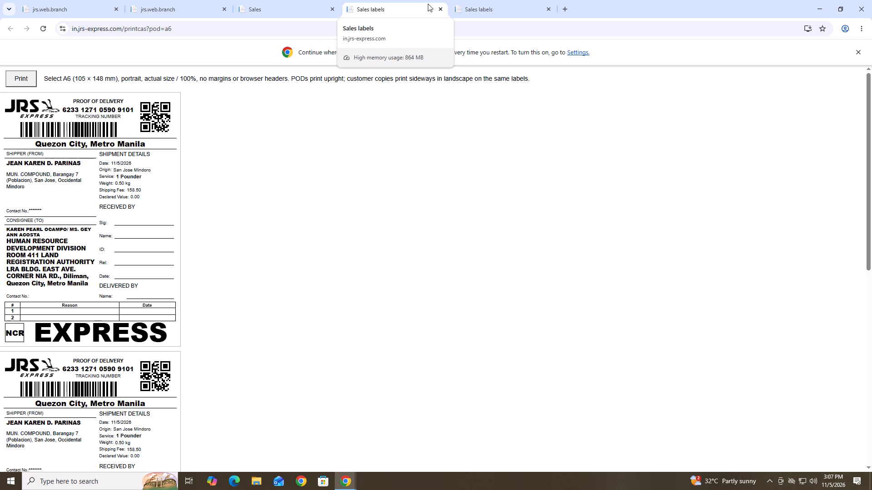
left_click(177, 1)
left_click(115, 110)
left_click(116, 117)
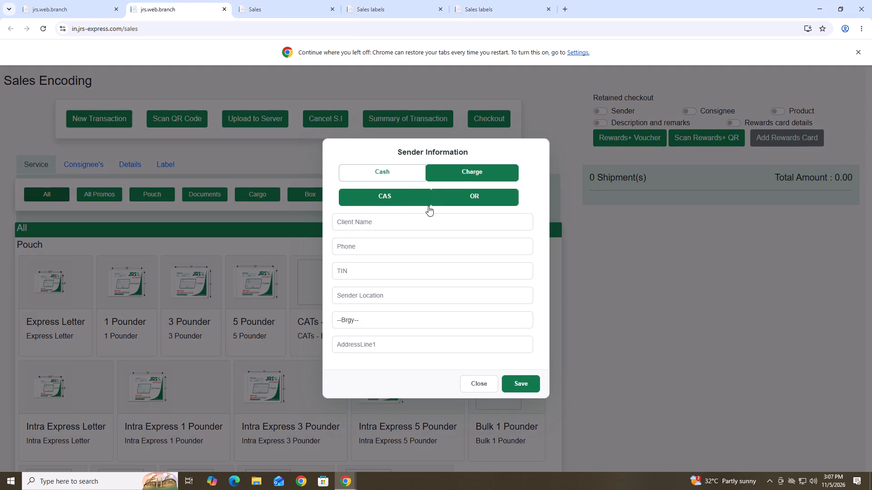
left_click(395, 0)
Return to the Sales page, search the client list for the next sender, and select the matching record with a phone number.
left_click(288, 0)
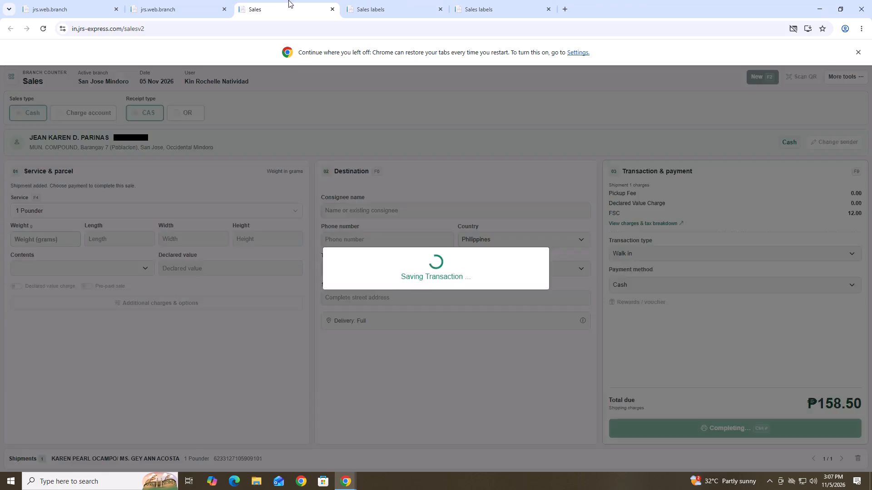
left_click(101, 141)
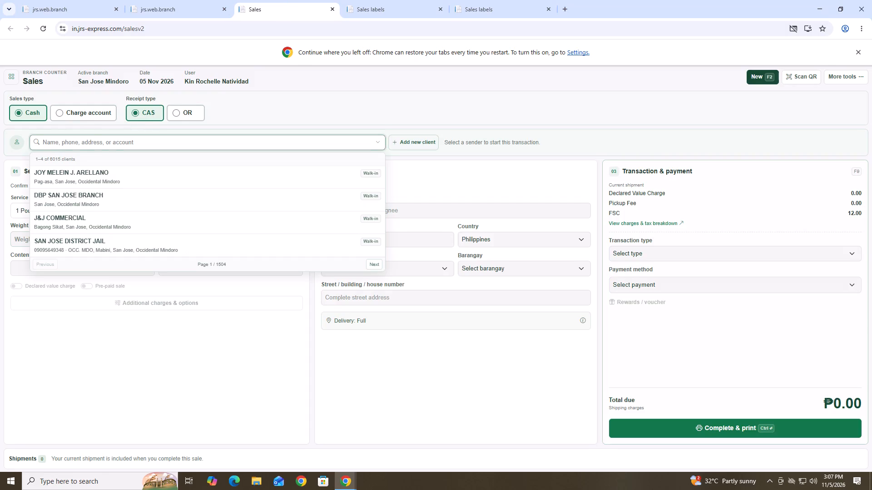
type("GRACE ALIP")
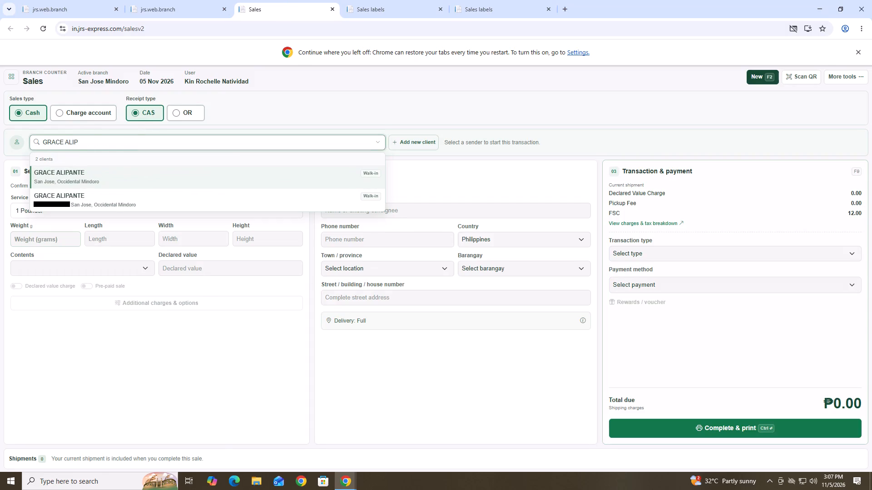
left_click(106, 206)
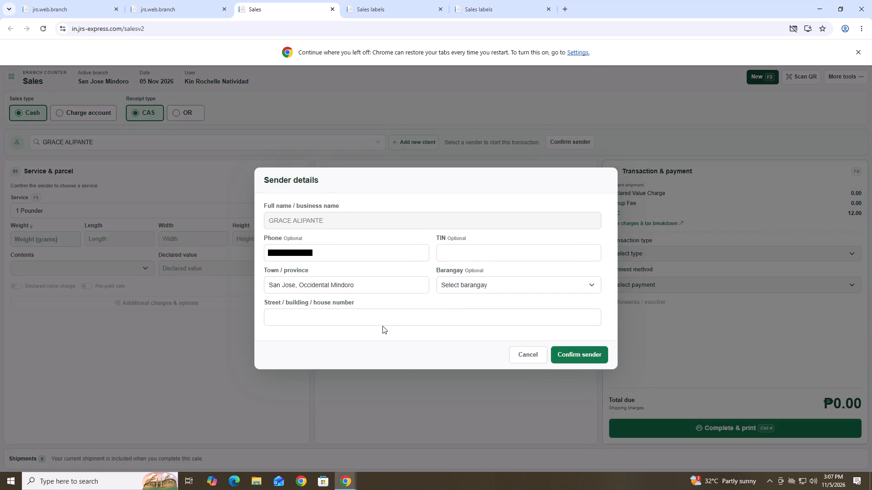
Enter OCC. MDO as the sender's street line, select the barangay, and confirm the sender.
left_click(382, 326)
left_click(381, 314)
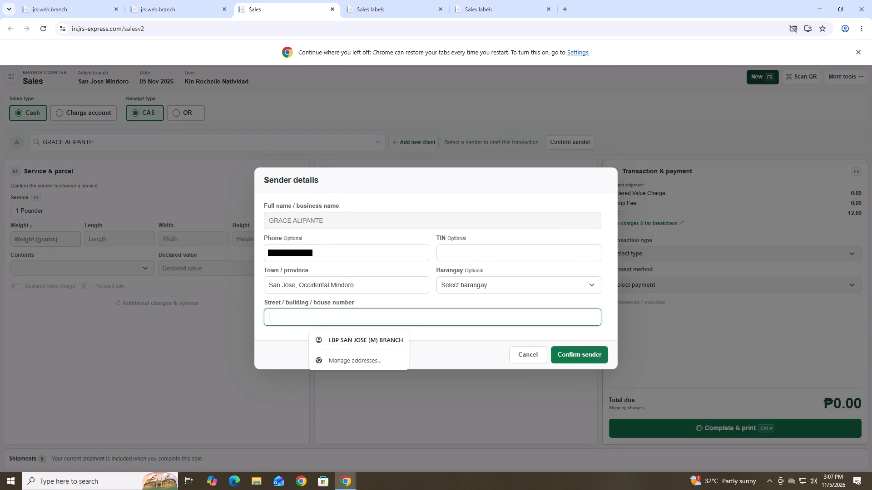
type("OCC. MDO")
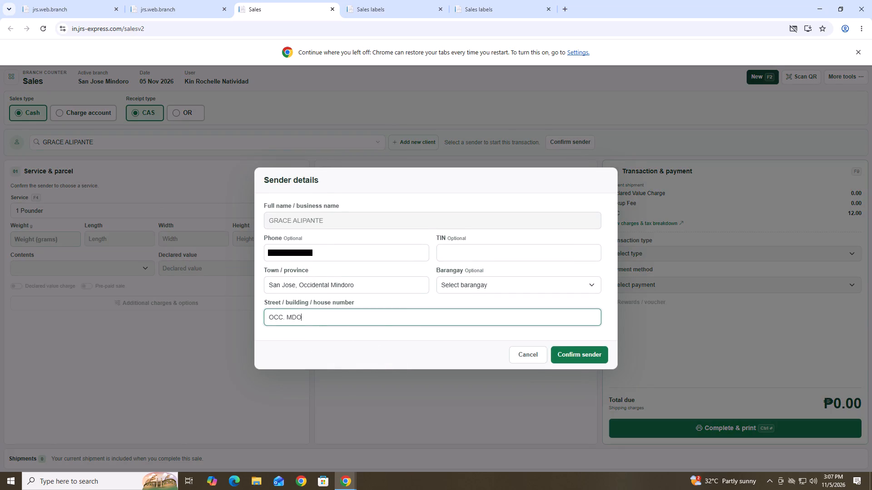
left_click(471, 286)
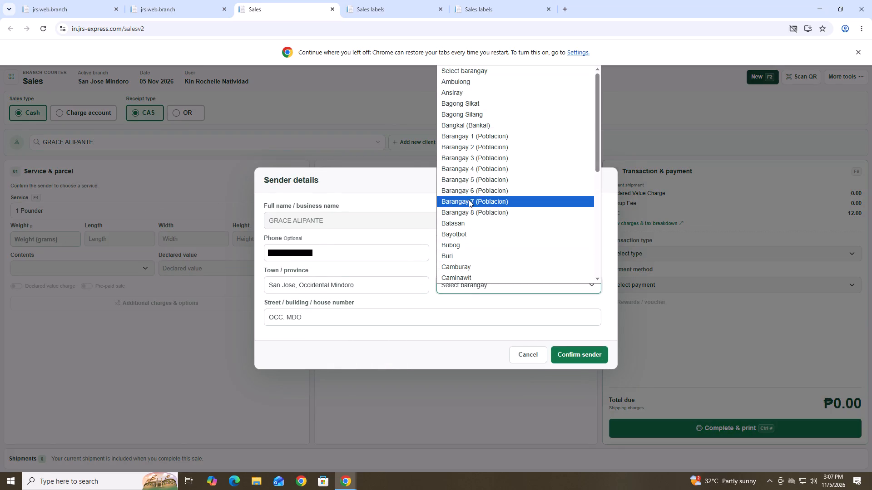
left_click(469, 208)
left_click(575, 355)
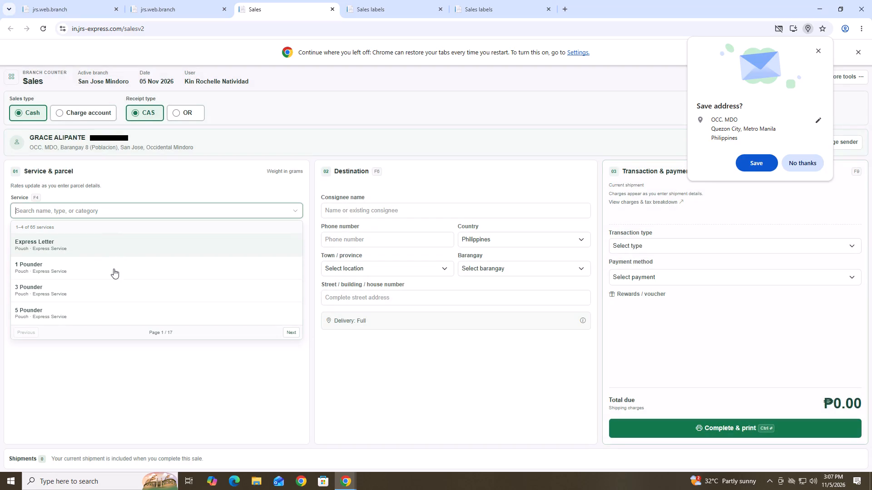
Choose the 1 Pounder service, set the weight to 600 grams, and set the contents to Documents.
left_click(111, 279)
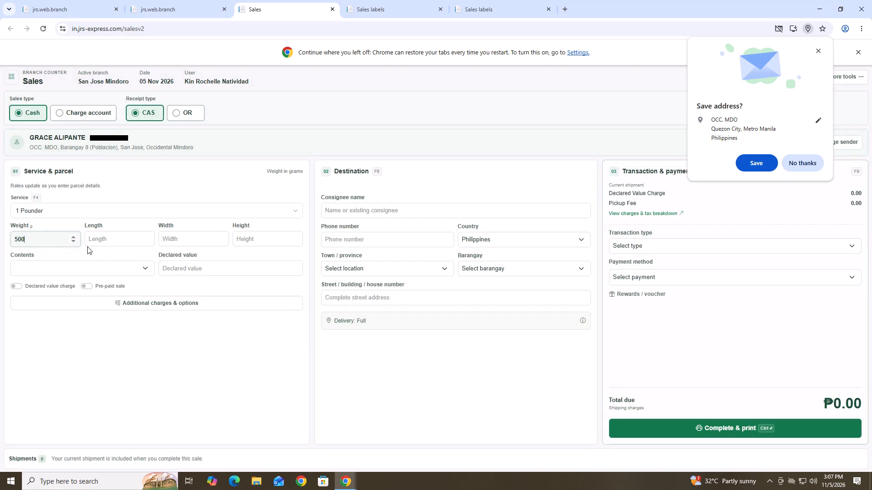
left_click_drag(52, 242, 0, 241)
key("BackSpace")
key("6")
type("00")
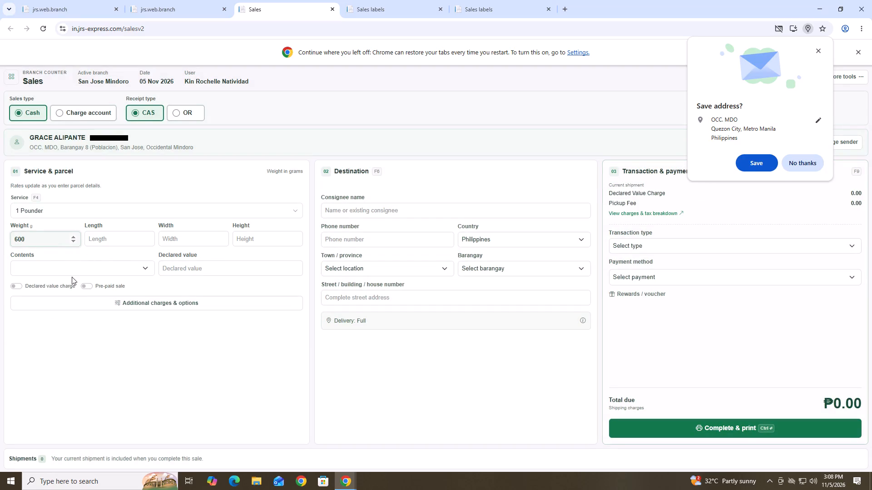
left_click(76, 268)
left_click(78, 320)
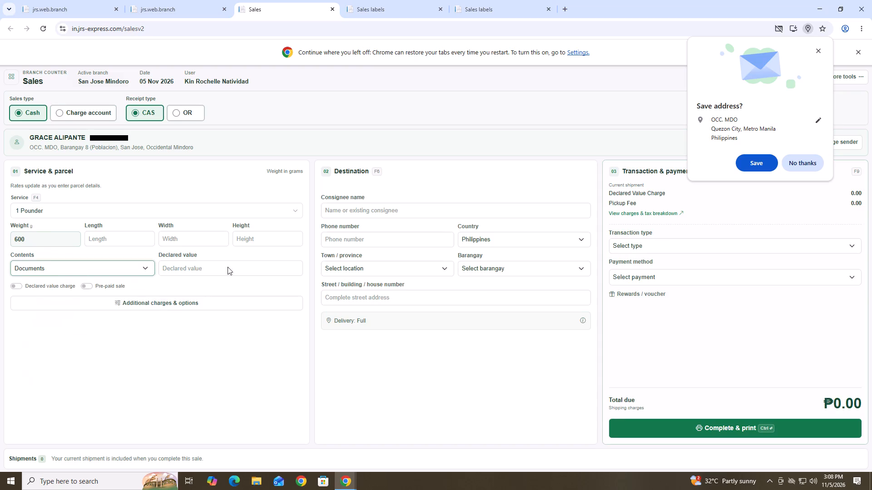
Enter the consignee's name, set the town to Calapan City, Oriental Mindoro, and fill in the consignee's barangay and street address.
left_click(417, 210)
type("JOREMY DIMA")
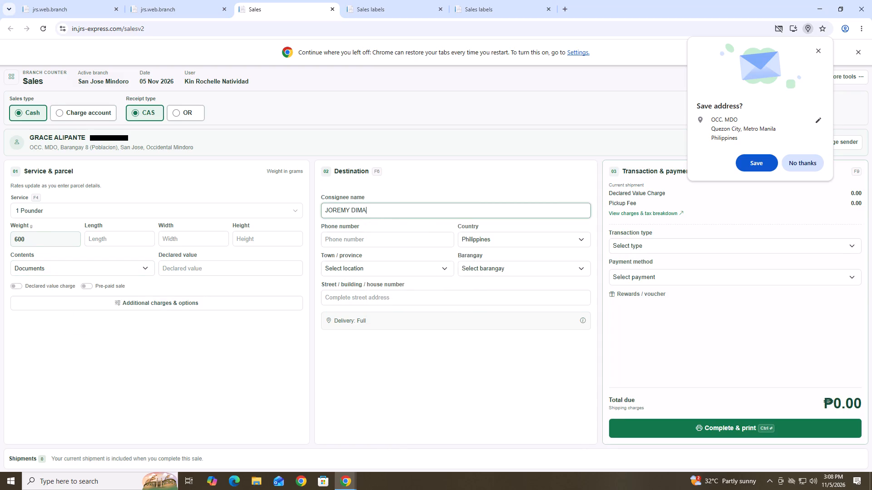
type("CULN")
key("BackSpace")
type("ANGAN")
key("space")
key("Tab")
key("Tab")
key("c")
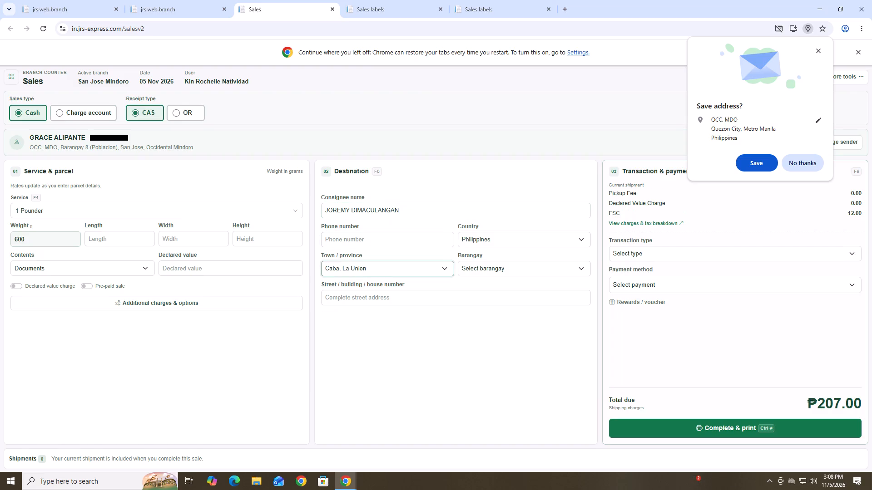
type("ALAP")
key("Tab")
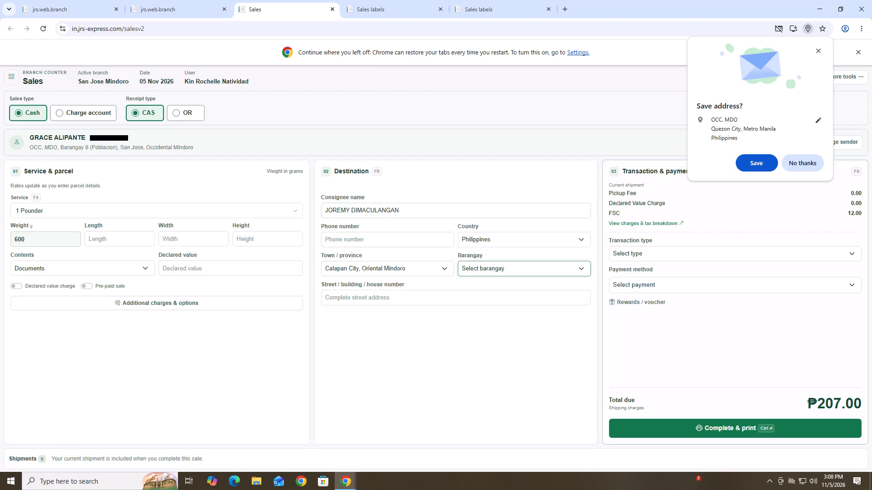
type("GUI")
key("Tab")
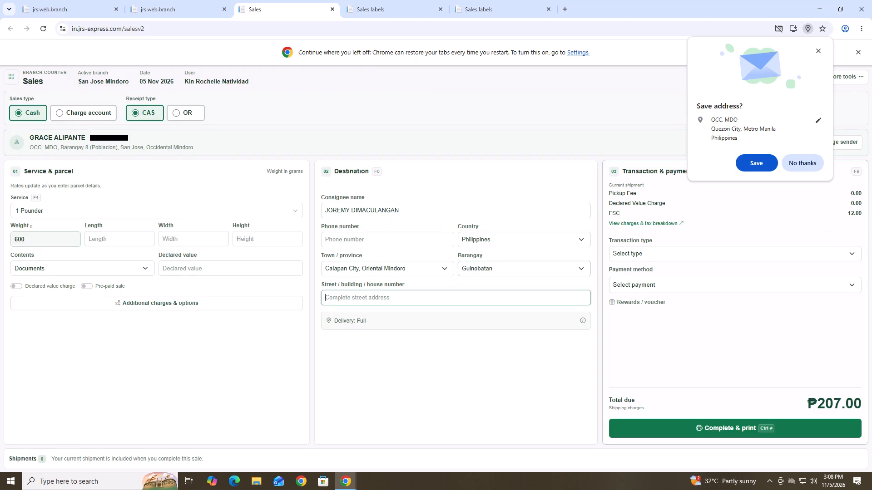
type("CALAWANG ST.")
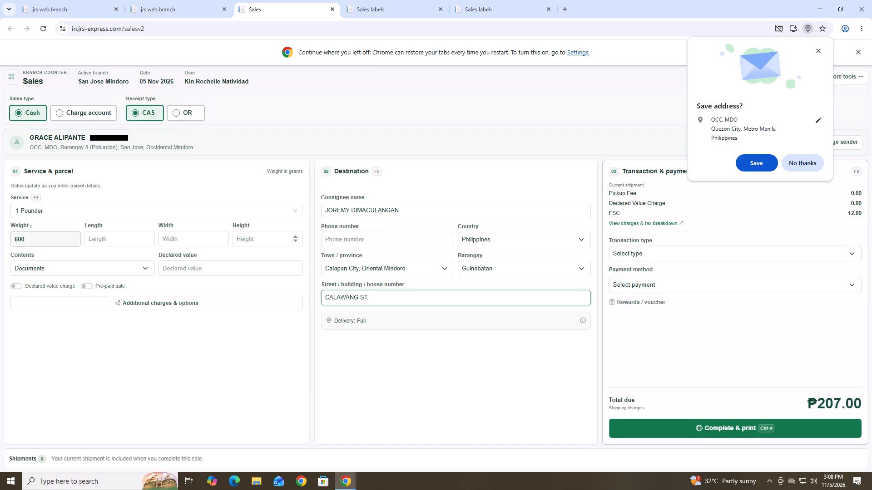
Add the FSC Air charge to the shipment's additional charges and close the charges dialog.
left_click(191, 301)
scroll(409, 255, "down", 6)
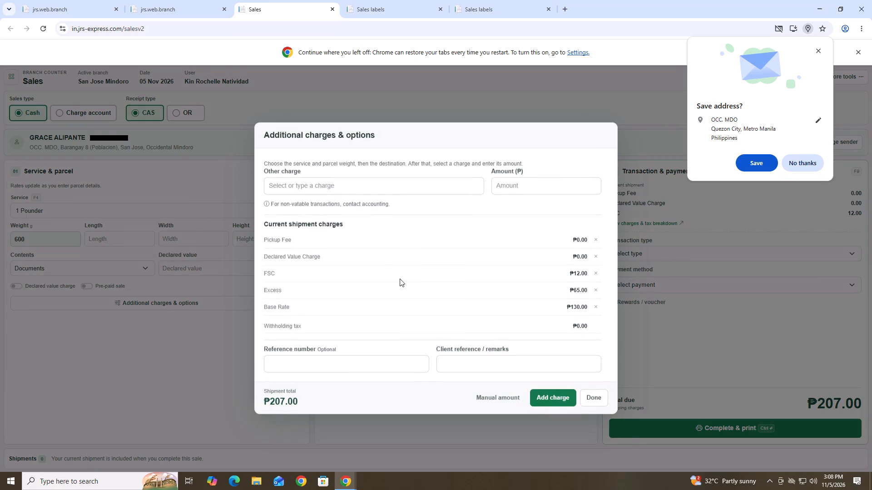
left_click(346, 186)
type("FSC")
left_click(342, 230)
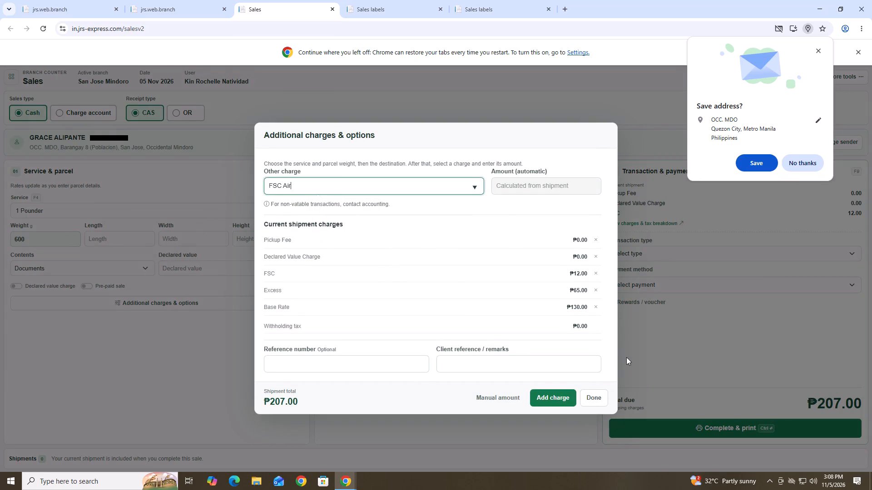
left_click(591, 397)
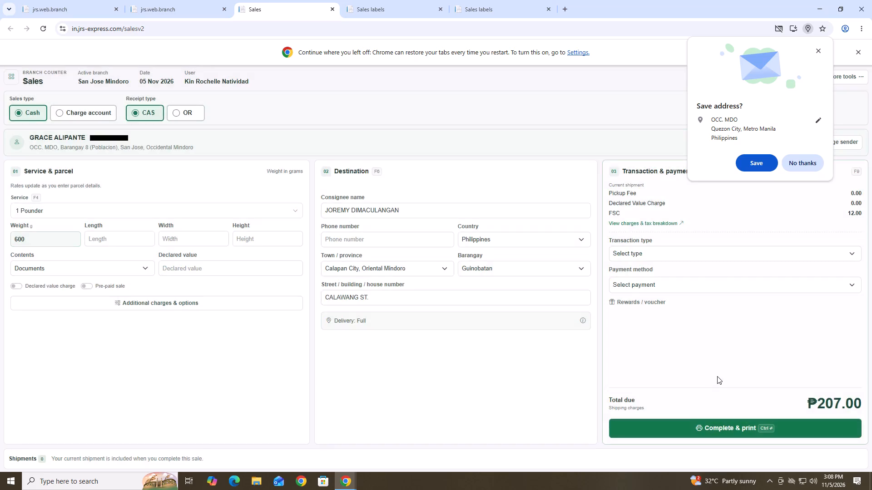
left_click(147, 303)
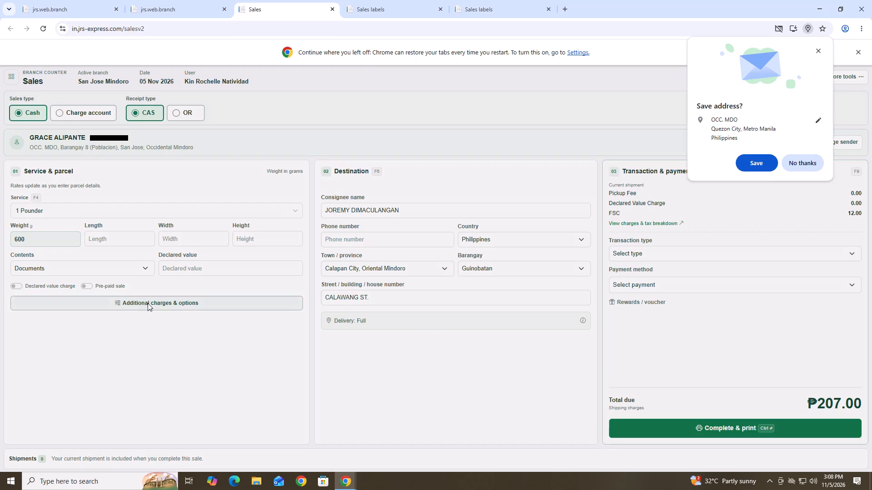
left_click(350, 187)
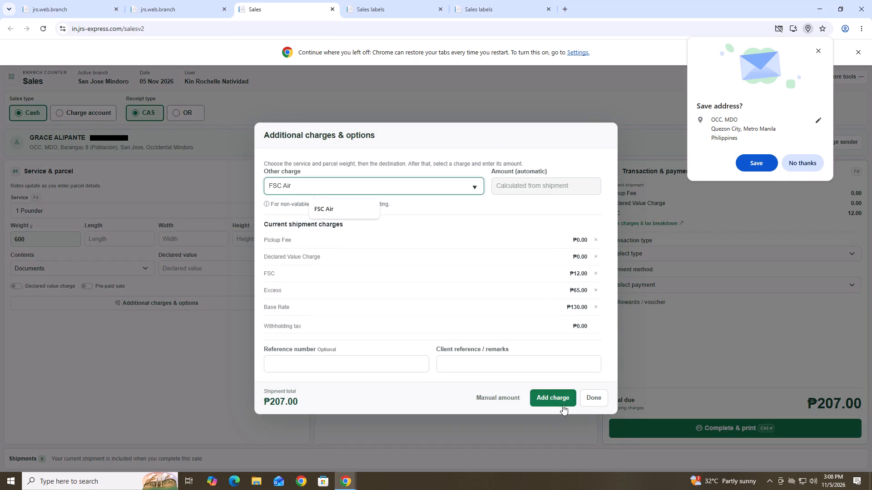
left_click(561, 403)
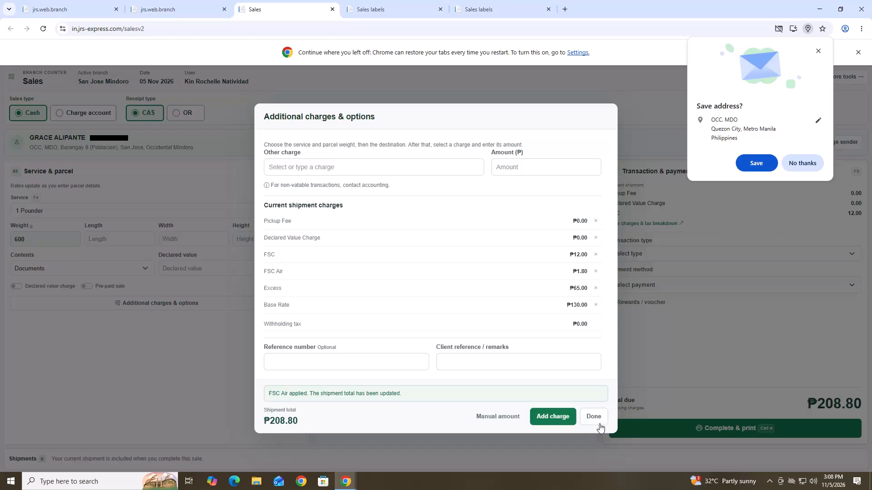
left_click(597, 420)
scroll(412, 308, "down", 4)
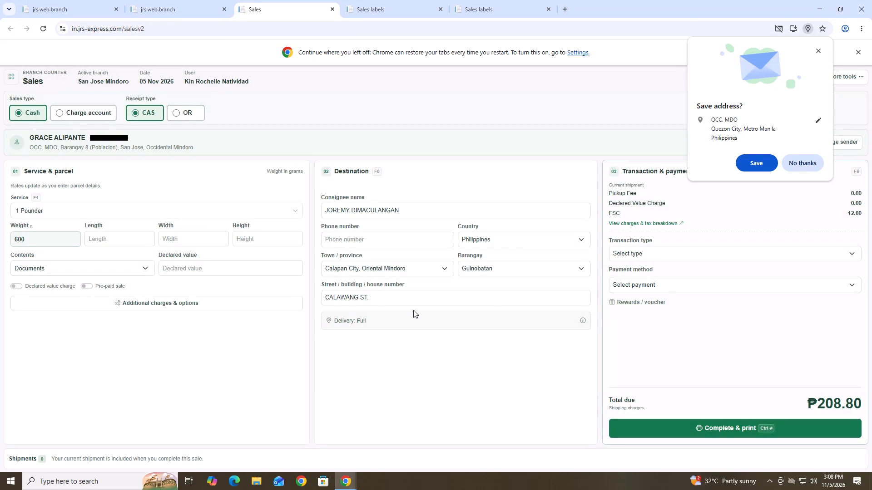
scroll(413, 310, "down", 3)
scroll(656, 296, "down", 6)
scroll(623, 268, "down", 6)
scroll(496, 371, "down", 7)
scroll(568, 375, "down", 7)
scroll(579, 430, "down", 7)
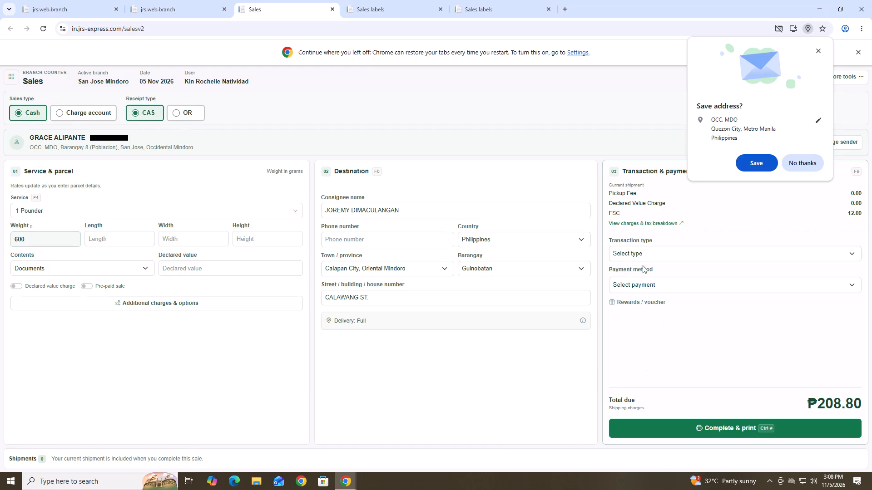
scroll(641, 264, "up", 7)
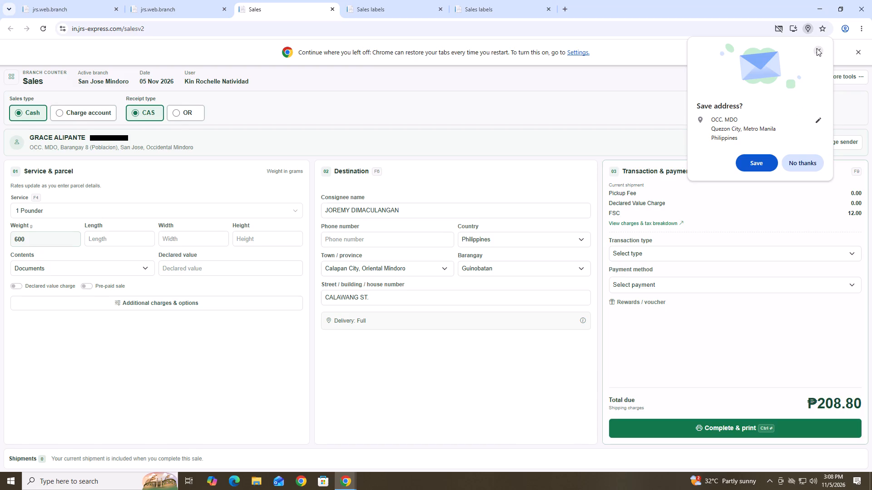
Dismiss the browser's offer to save the address without saving it.
left_click(817, 48)
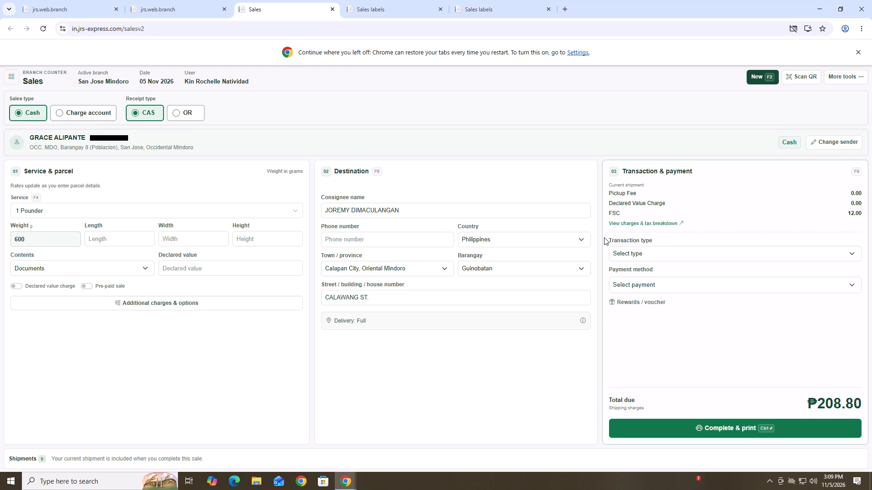
Set the transaction type to Walk in and the payment method to GCash, and enter the GCash reference number.
left_click(627, 248)
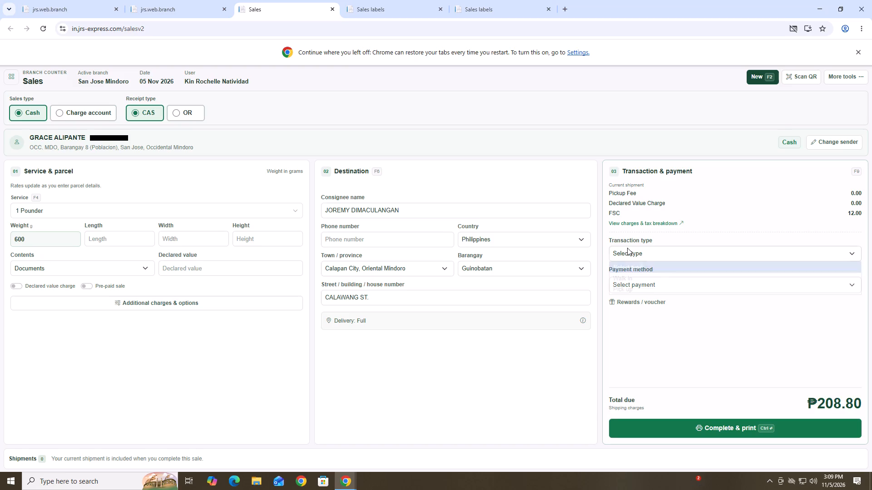
left_click(634, 276)
left_click(634, 286)
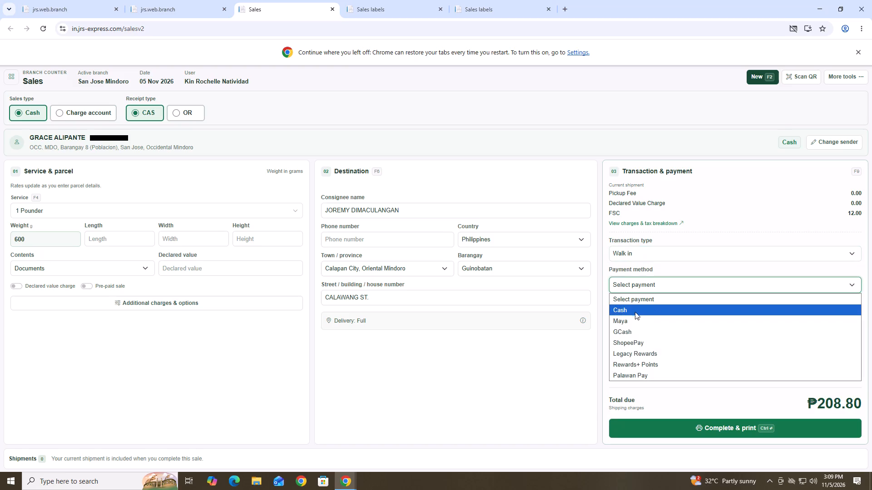
left_click(636, 328)
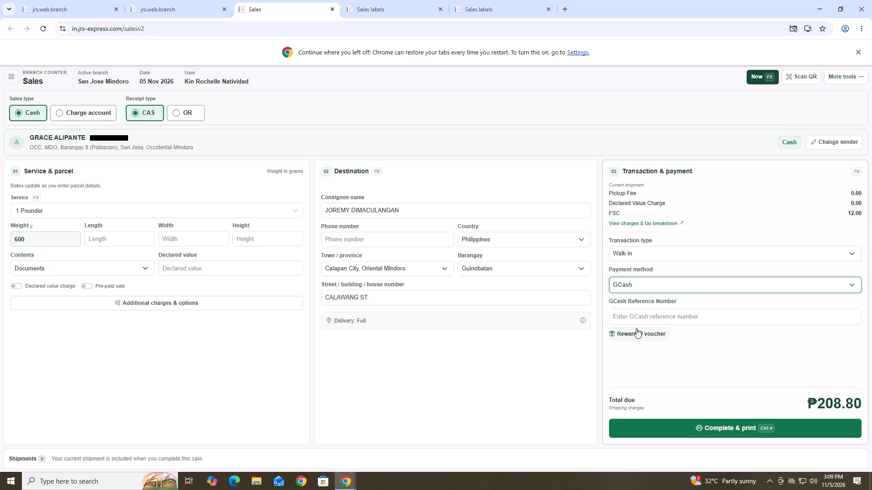
left_click(663, 307)
left_click(664, 316)
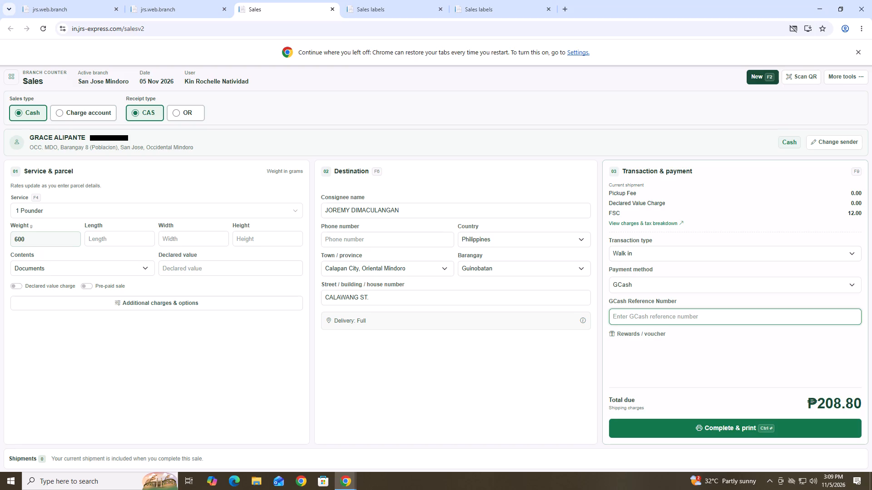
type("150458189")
Complete the sale and print its shipping labels.
left_click(786, 426)
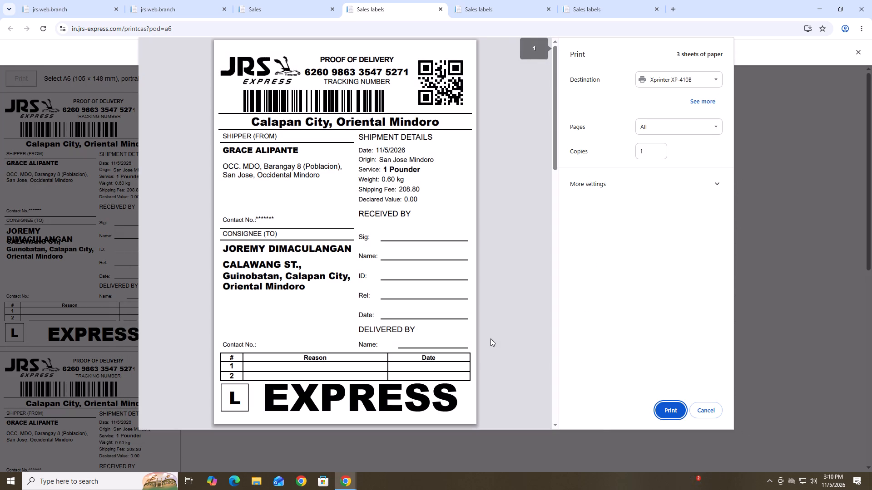
left_click(669, 411)
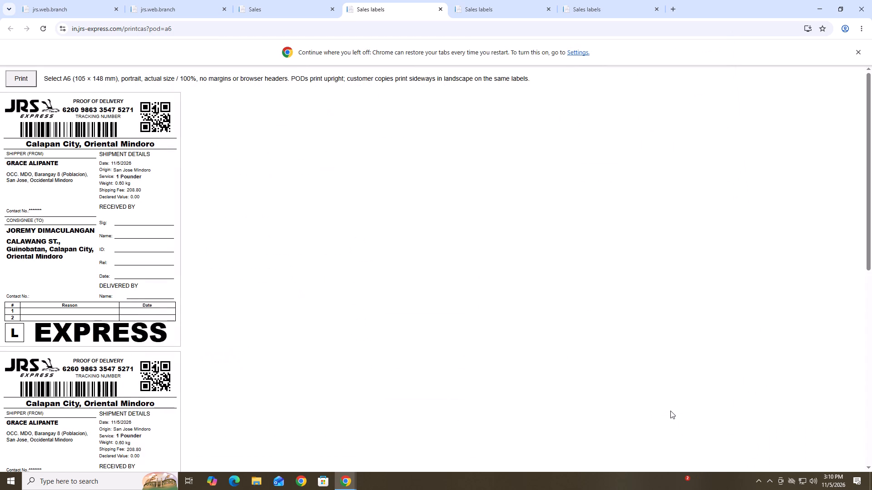
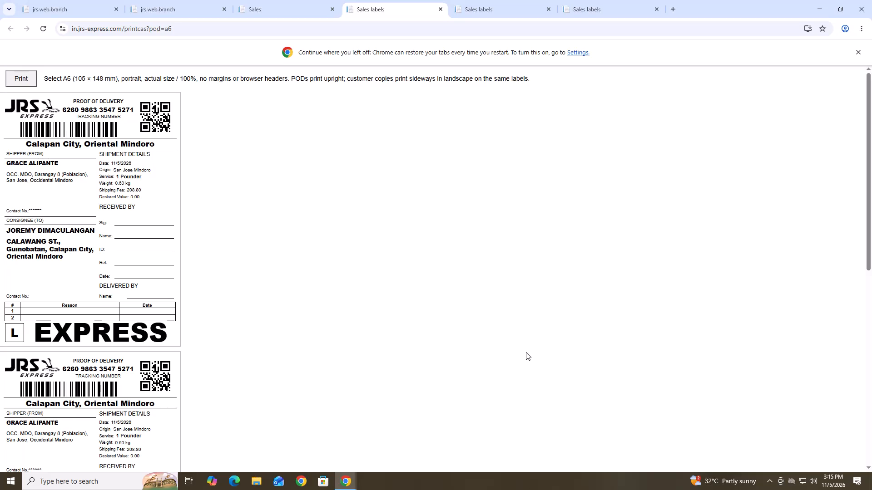
Return to the open Sales Encoding page and bring up the client name choices for the charge sender.
left_click(176, 5)
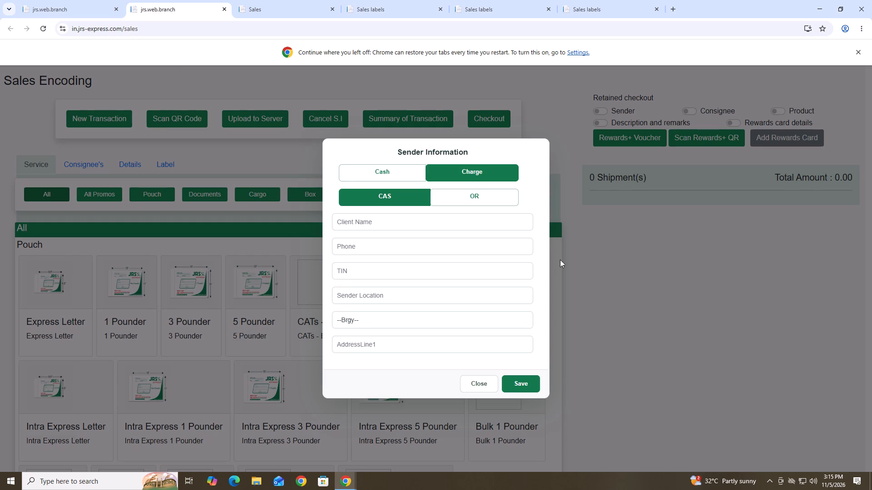
left_click(411, 223)
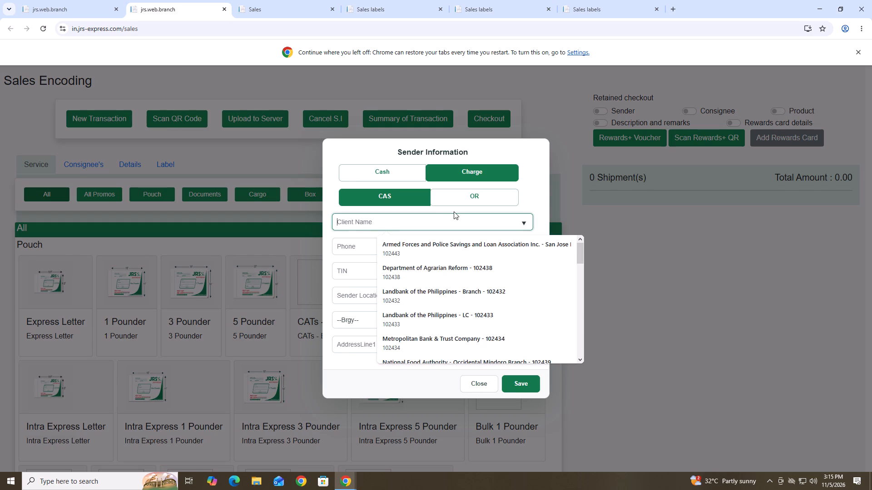
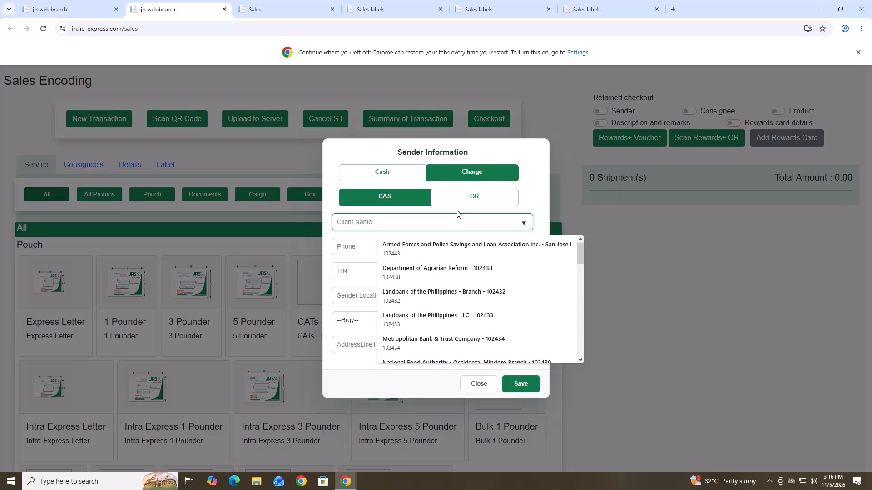
Choose Bricolage Philippines, Inc. - Mr. DIY as the charge client and save the sender information.
scroll(437, 299, "down", 7)
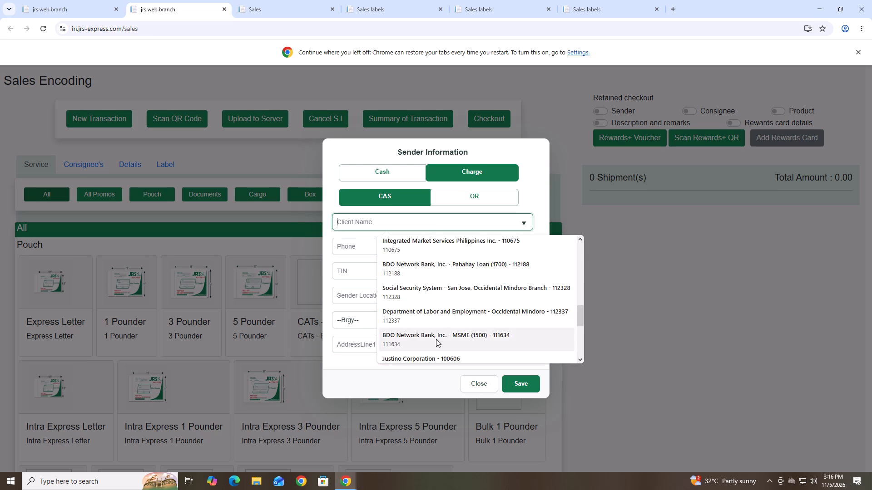
scroll(436, 345, "down", 13)
scroll(441, 297, "up", 3)
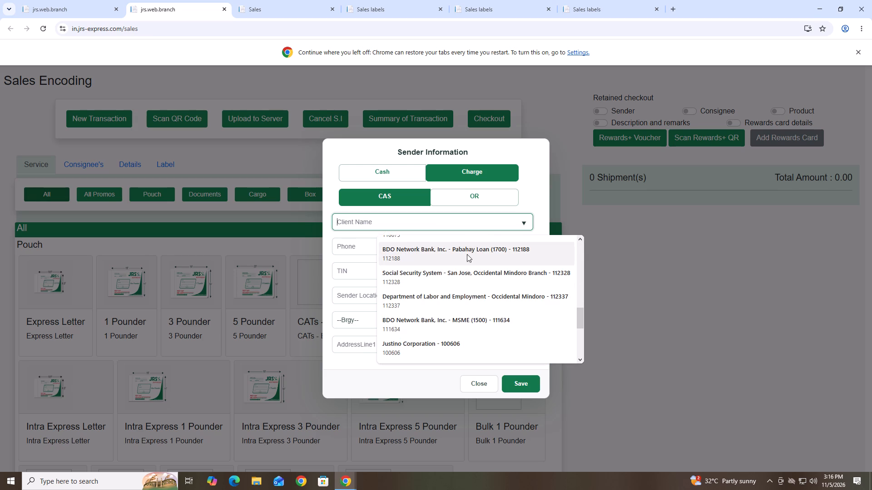
scroll(467, 304, "down", 5)
scroll(467, 304, "up", 1)
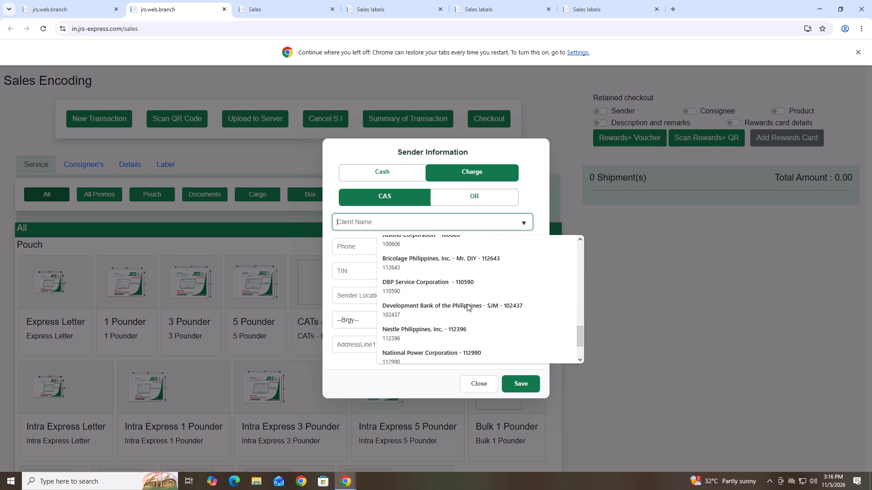
left_click(495, 265)
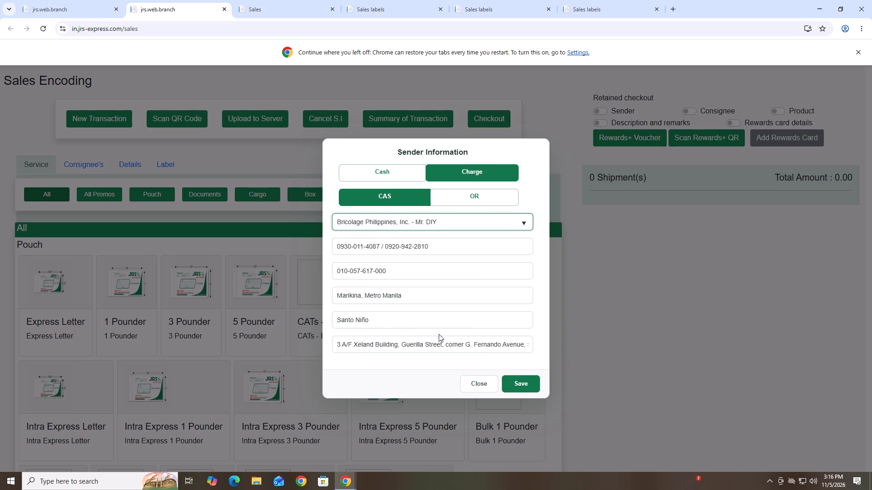
left_click(522, 384)
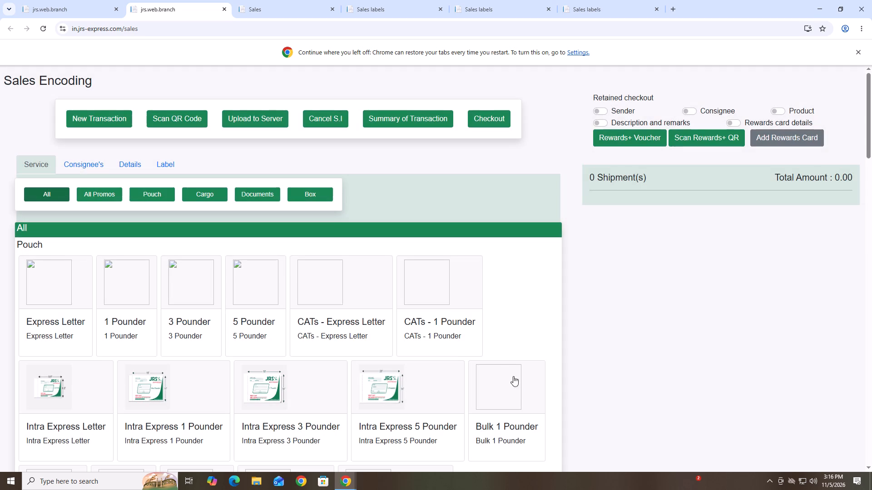
Choose the 1 Pounder pouch service for the shipment.
left_click(127, 300)
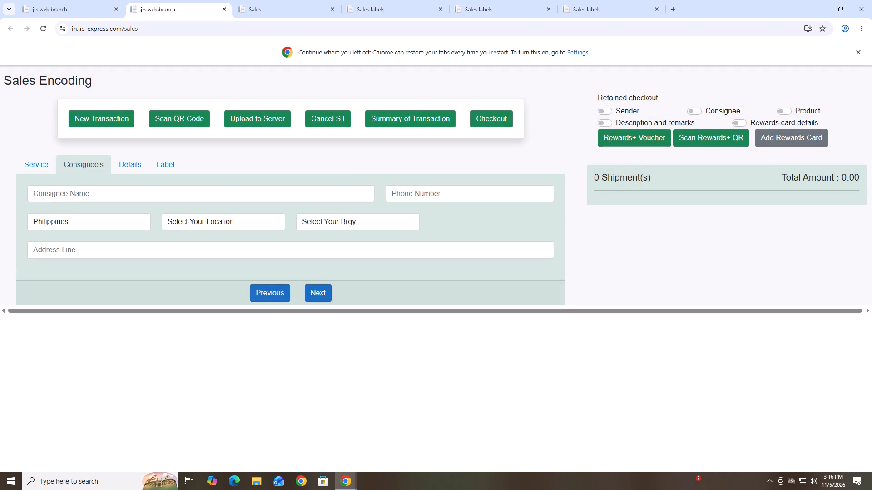
Enter the consignee's name and set the location to Quezon City, Metro Manila.
left_click(151, 193)
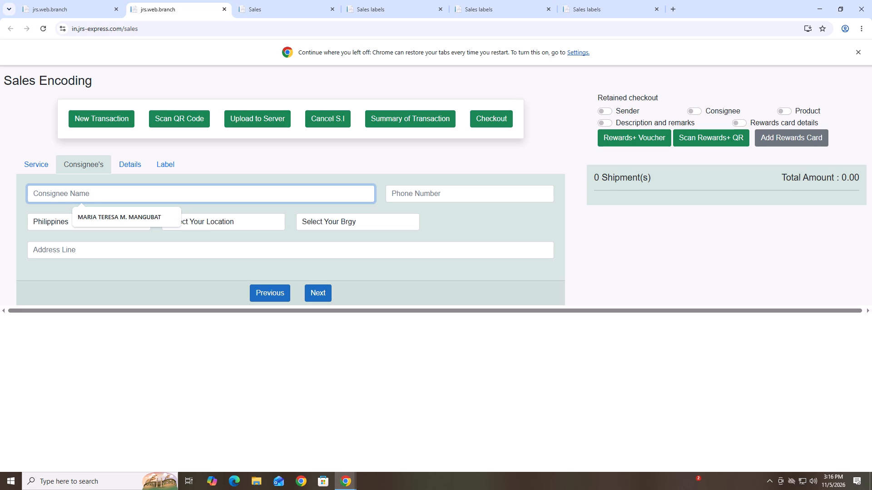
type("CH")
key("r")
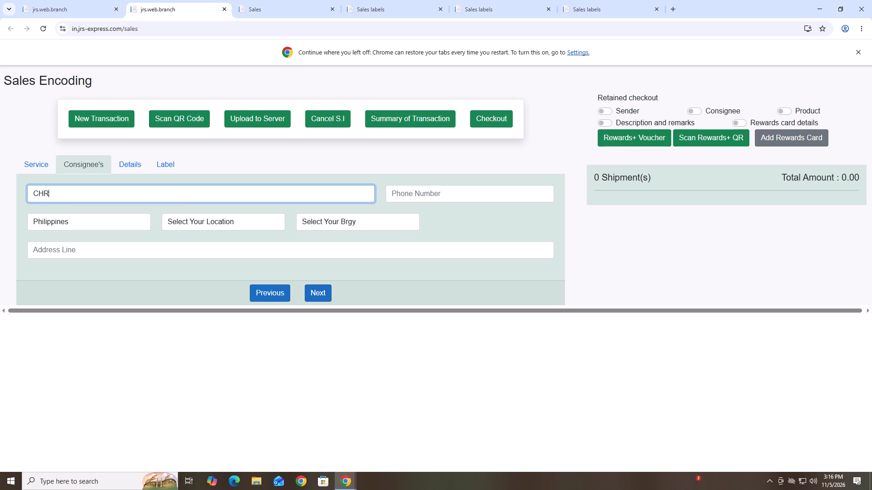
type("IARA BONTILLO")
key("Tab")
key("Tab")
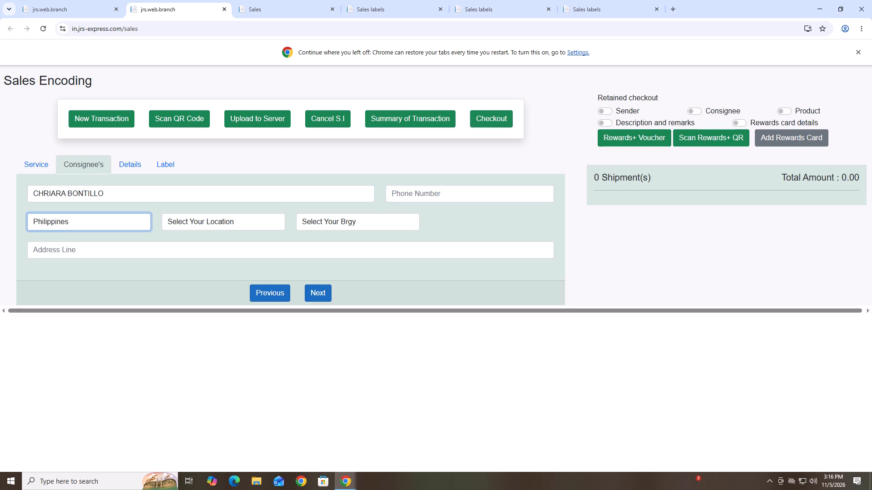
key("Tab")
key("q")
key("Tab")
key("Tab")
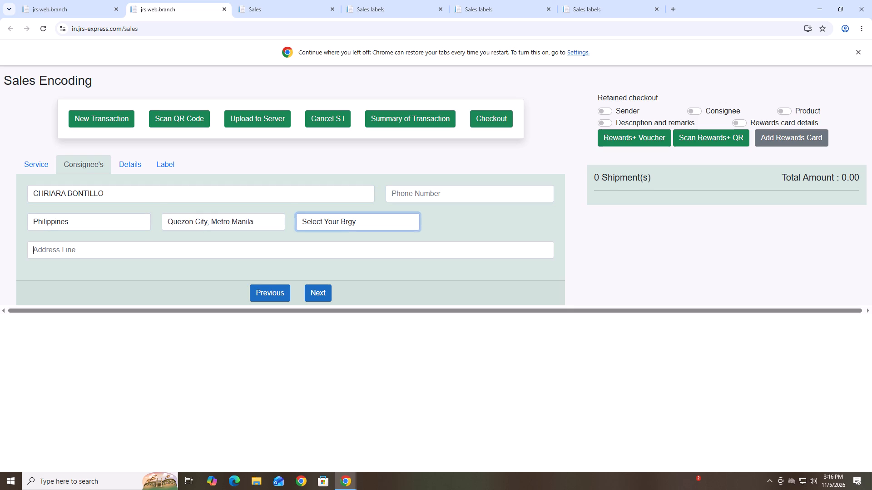
Enter the consignee's building and district in the address line, leaving off the word CITY at the end.
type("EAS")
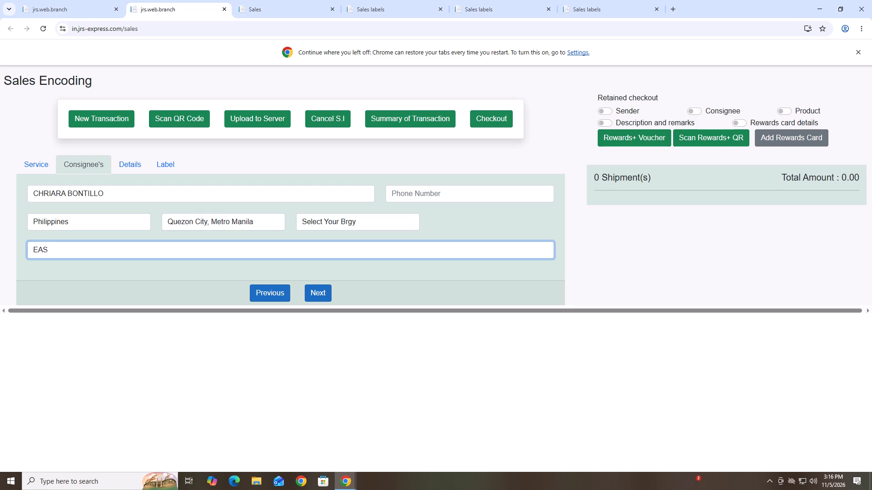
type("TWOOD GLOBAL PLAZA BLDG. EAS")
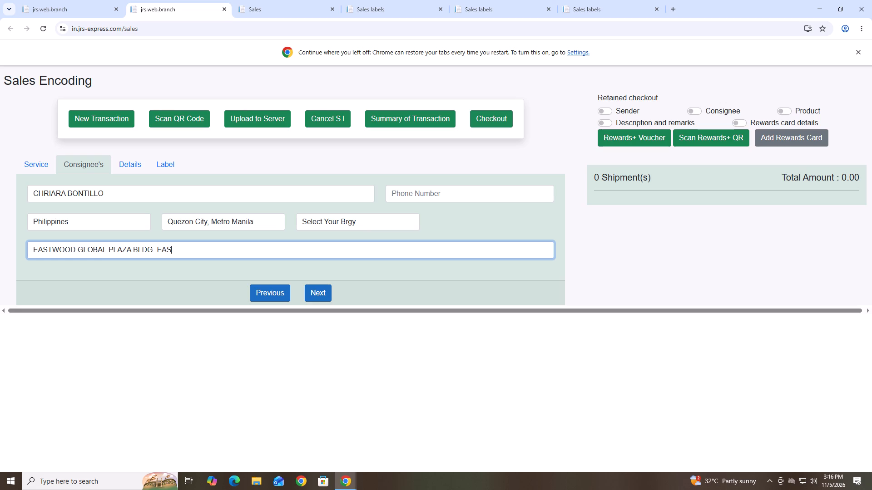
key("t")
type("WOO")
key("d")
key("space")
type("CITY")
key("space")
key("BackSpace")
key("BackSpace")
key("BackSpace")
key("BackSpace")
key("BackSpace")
Set the consignee's barangay to Bagumbayan.
left_click(329, 223)
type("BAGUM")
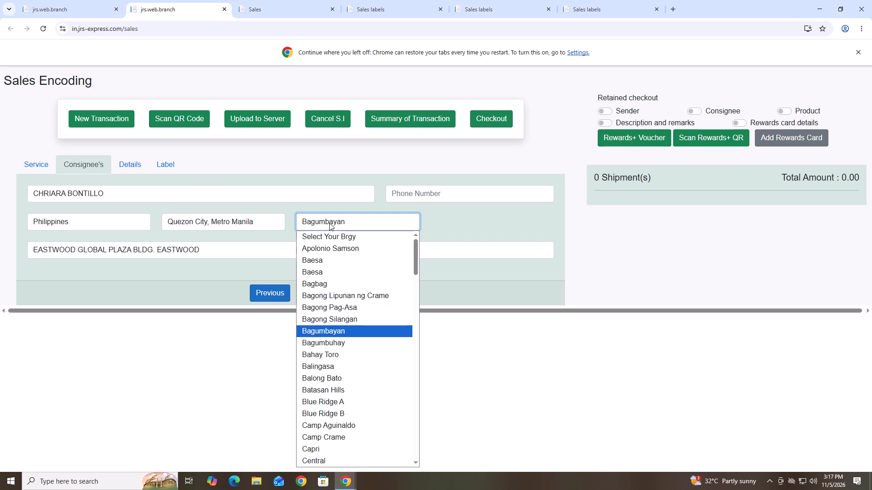
left_click(329, 223)
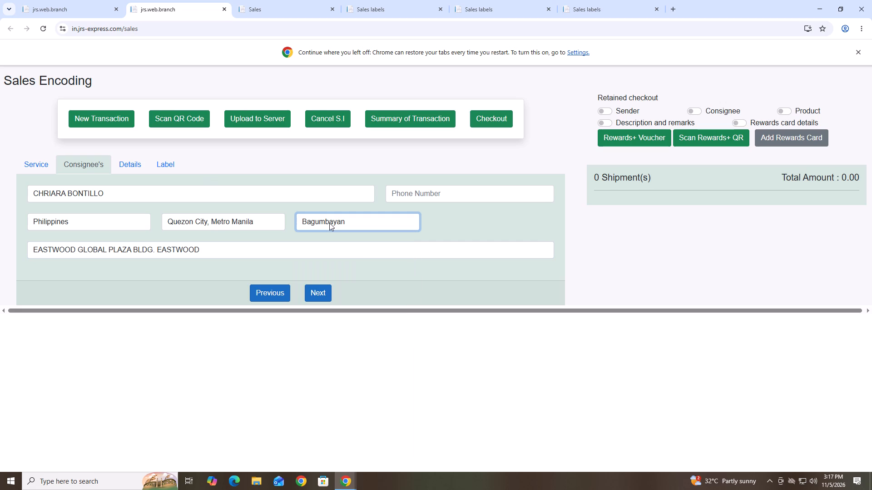
Remove the extra R from the consignee's first name and continue to the shipment details.
left_click(48, 193)
key("BackSpace")
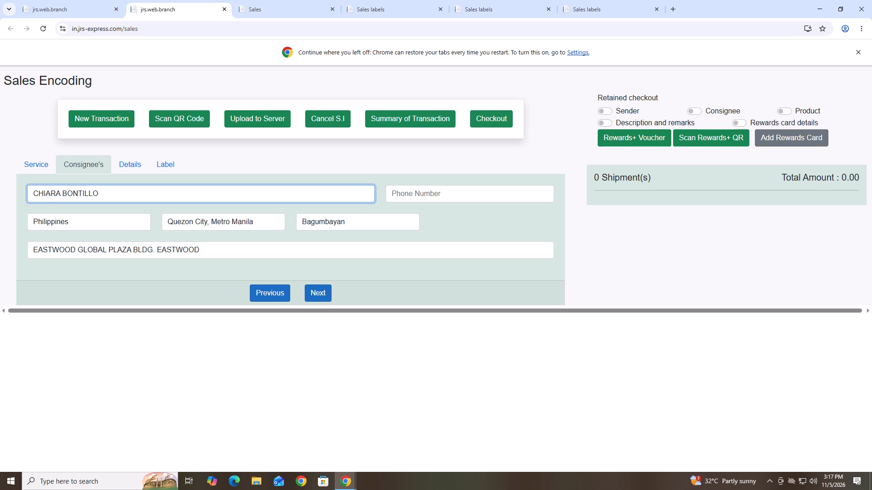
scroll(277, 252, "down", 6)
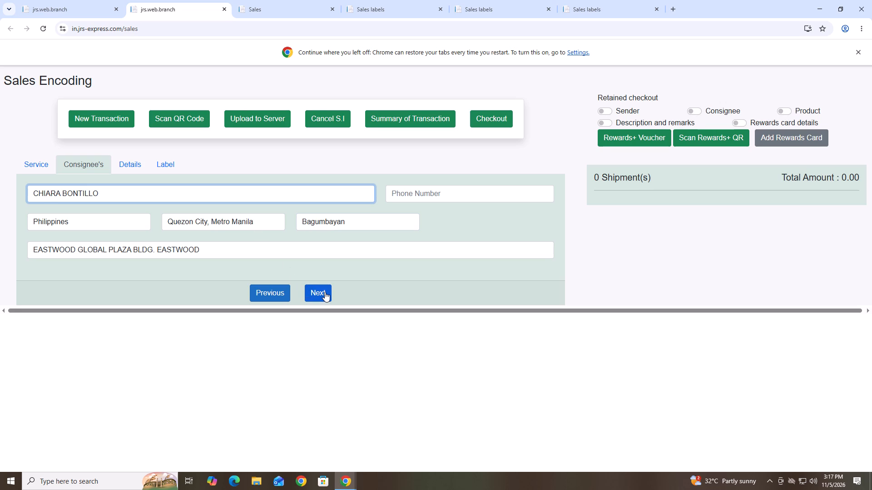
left_click(325, 292)
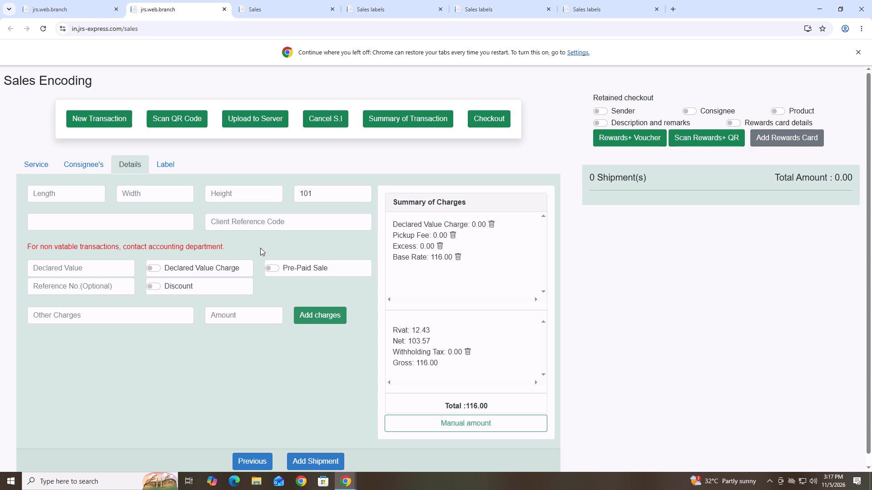
Set the shipment's description to Documents.
left_click(99, 227)
left_click(98, 280)
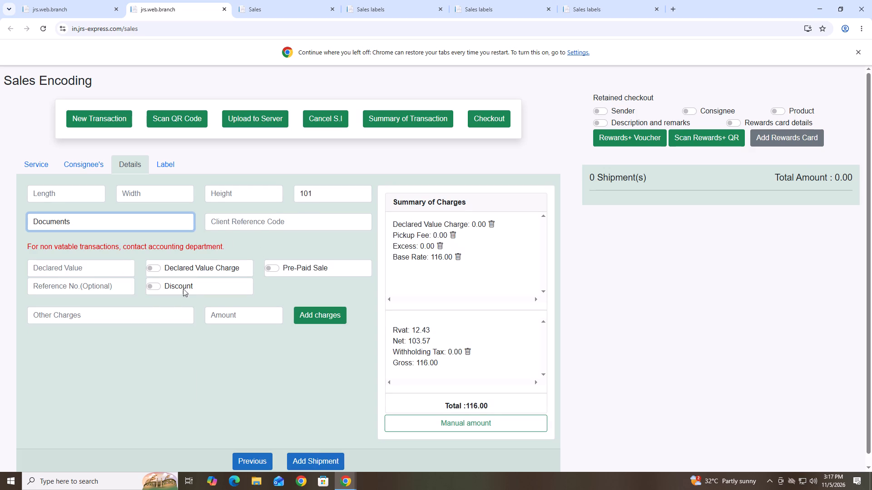
left_click(93, 271)
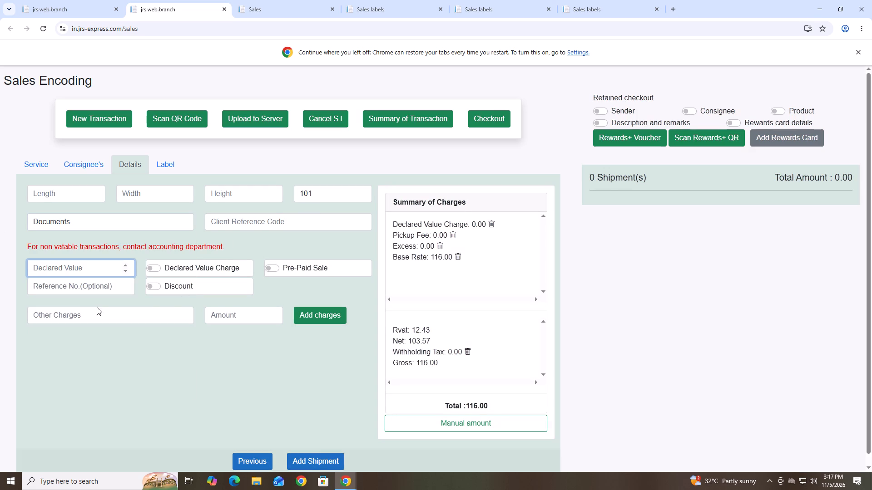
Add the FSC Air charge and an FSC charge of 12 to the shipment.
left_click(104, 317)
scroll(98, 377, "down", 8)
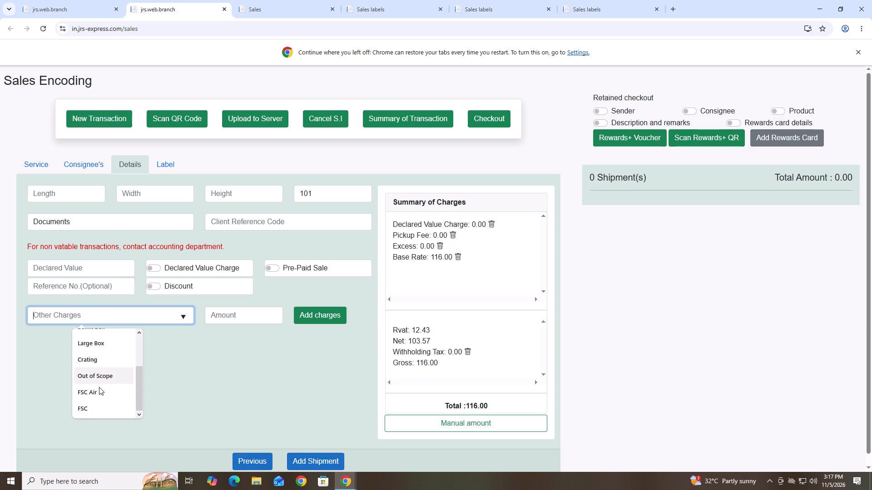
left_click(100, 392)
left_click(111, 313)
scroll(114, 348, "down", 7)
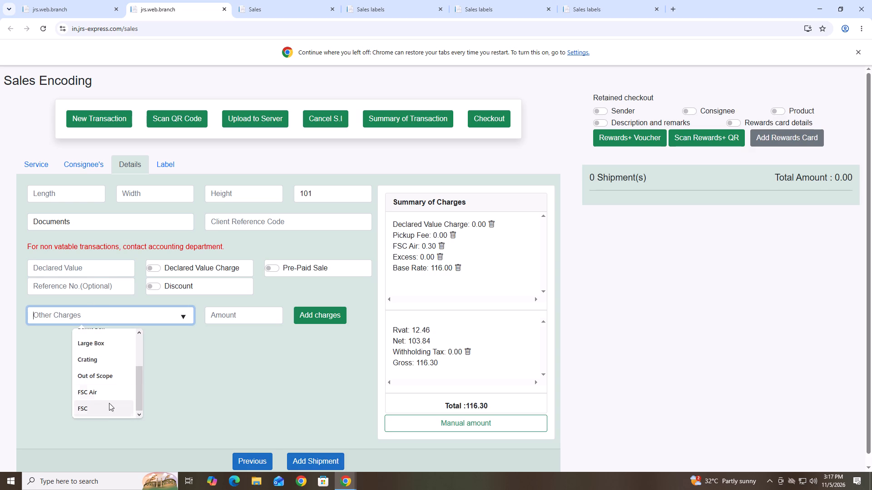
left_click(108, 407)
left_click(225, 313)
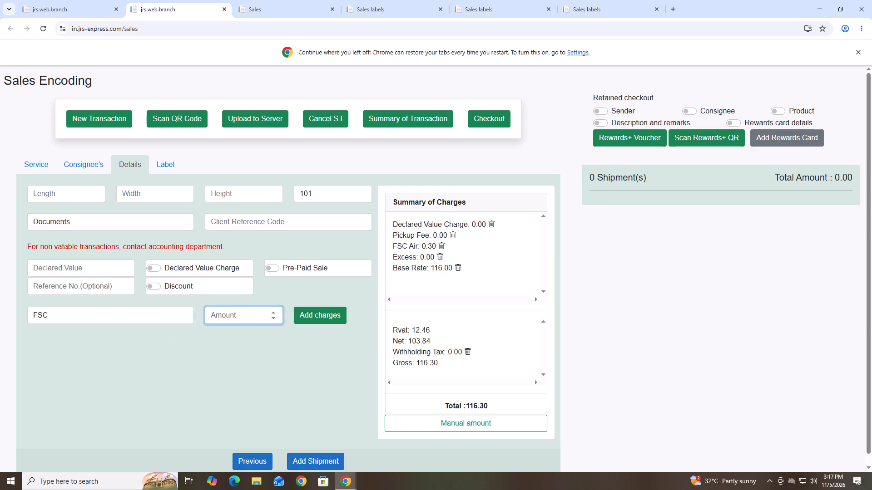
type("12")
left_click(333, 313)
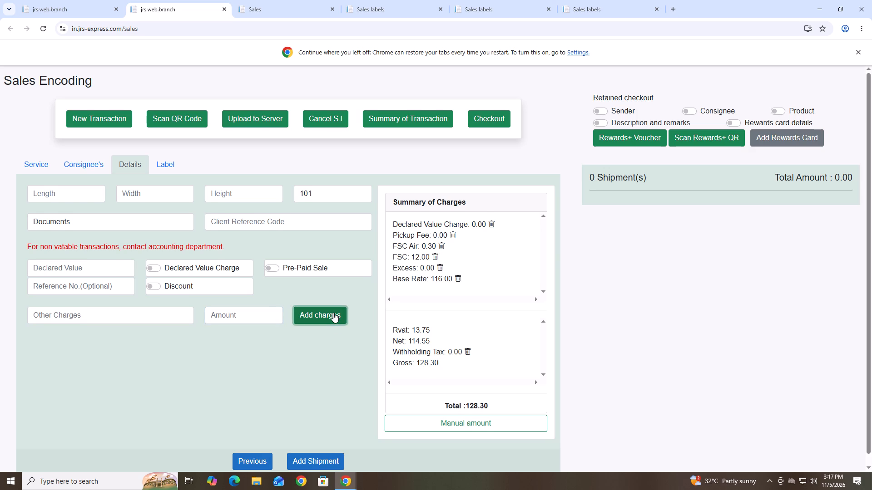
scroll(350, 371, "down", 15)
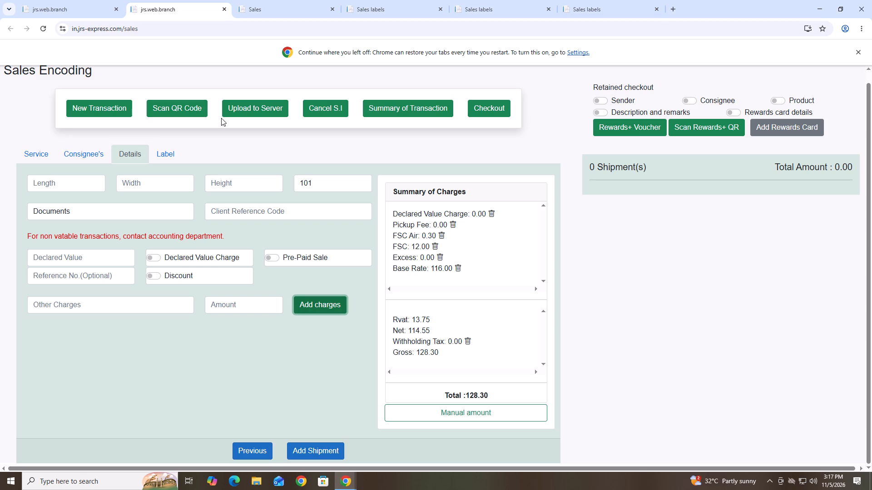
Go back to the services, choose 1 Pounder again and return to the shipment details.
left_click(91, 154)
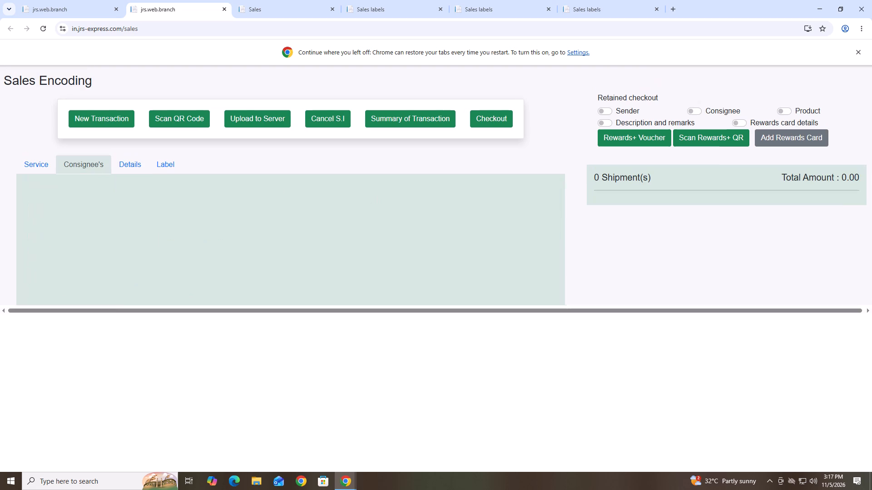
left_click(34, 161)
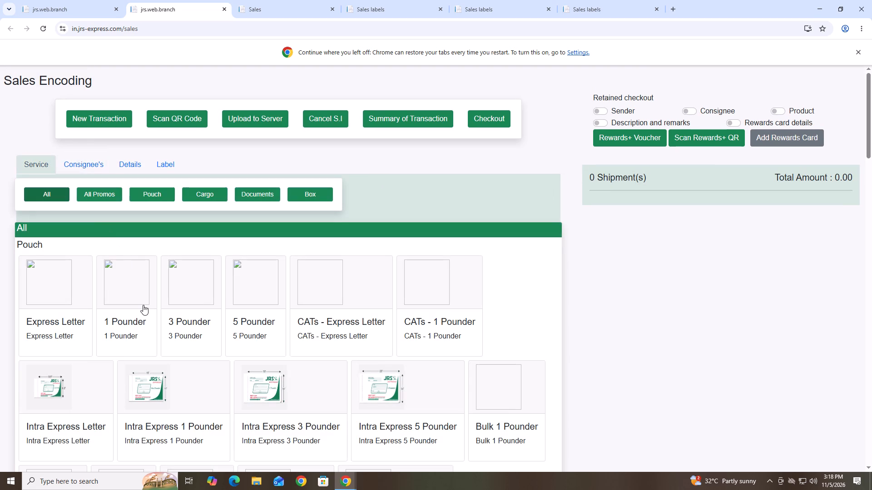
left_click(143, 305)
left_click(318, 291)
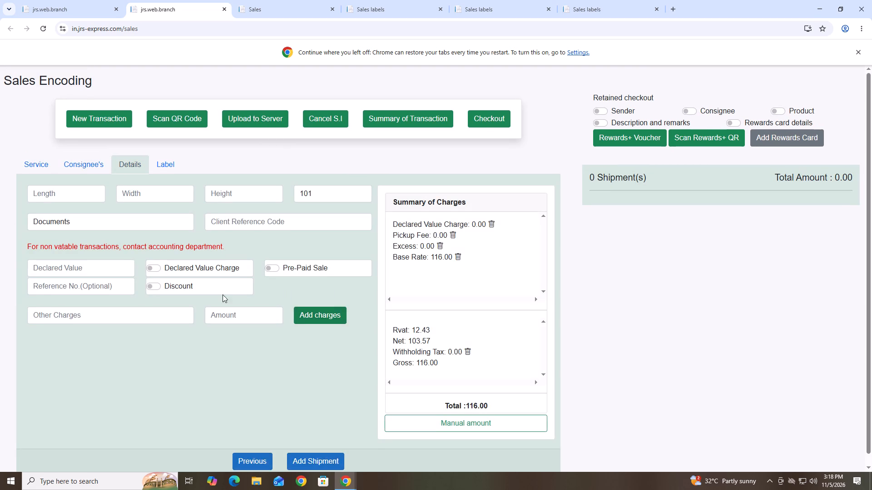
Set the shipment's weight to 500 grams.
scroll(219, 295, "down", 7)
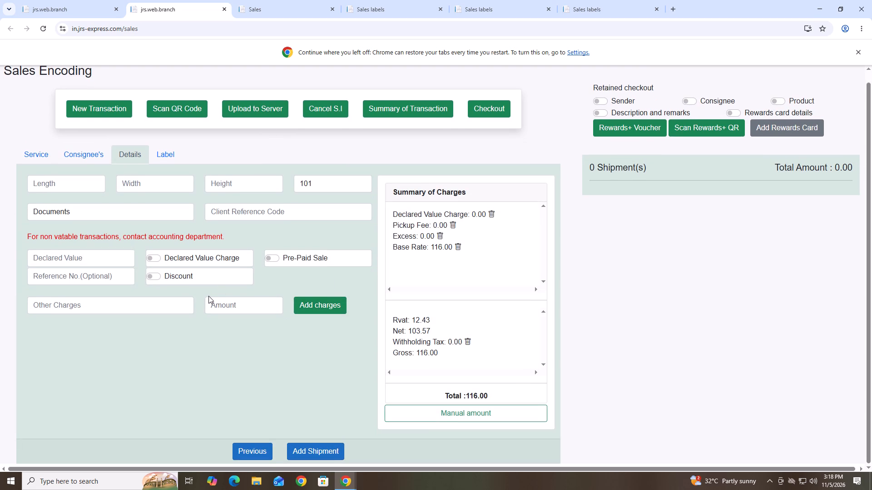
left_click_drag(331, 176, 254, 179)
key("BackSpace")
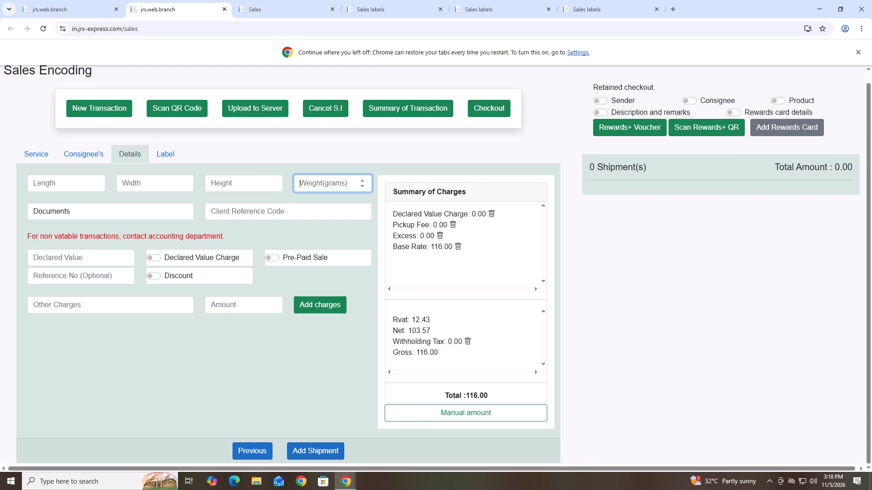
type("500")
Add the FSC Air charge and an FSC charge of 12 to the Mr. DIY shipment.
scroll(341, 391, "down", 6)
left_click(129, 310)
scroll(109, 357, "down", 6)
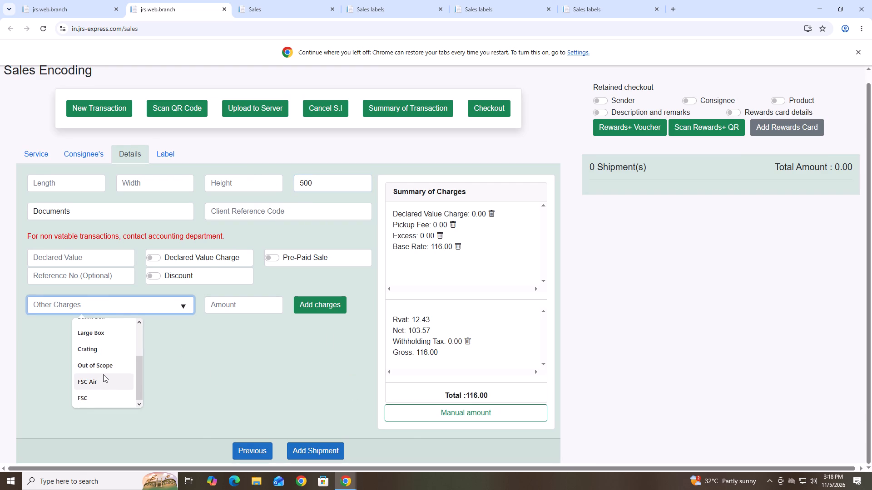
left_click(103, 377)
left_click(138, 299)
scroll(139, 323, "down", 7)
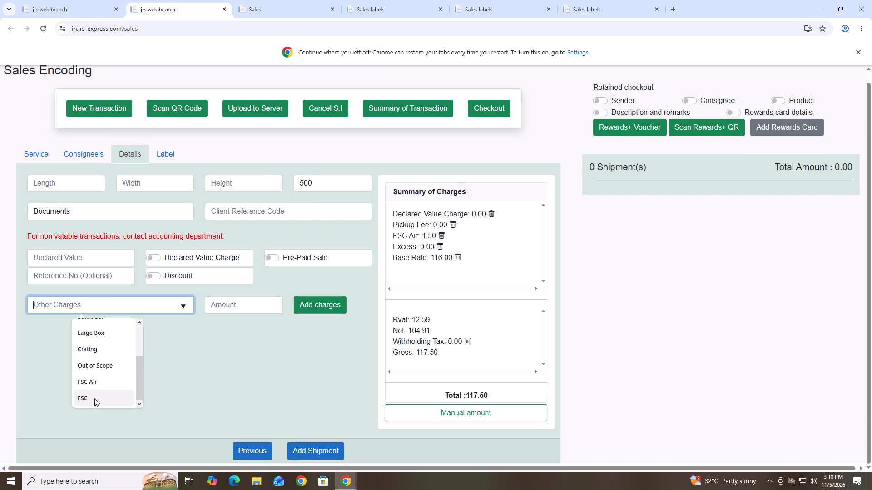
scroll(94, 398, "down", 1)
left_click(94, 398)
left_click(218, 312)
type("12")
left_click(302, 307)
Add the Mr. DIY shipment to the transaction and check it out as Walk In.
scroll(293, 407, "down", 7)
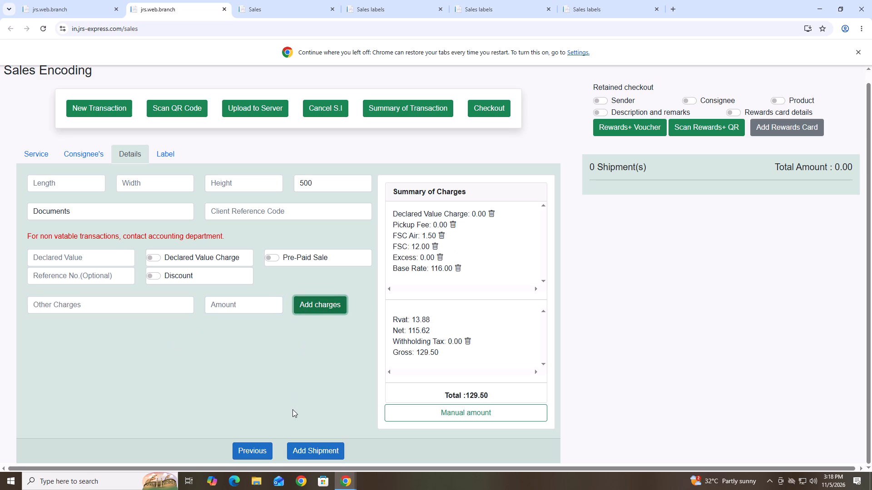
scroll(292, 409, "down", 7)
scroll(362, 395, "down", 6)
left_click(325, 449)
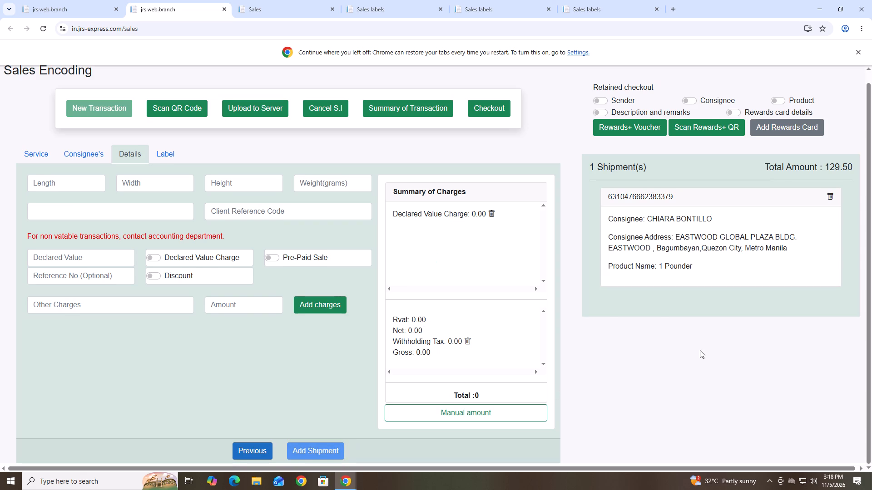
scroll(701, 349, "up", 6)
left_click(480, 115)
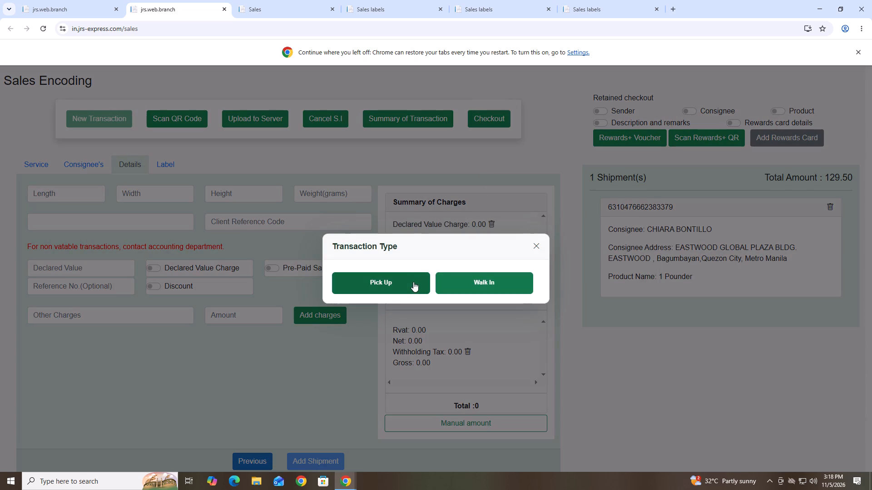
left_click(458, 280)
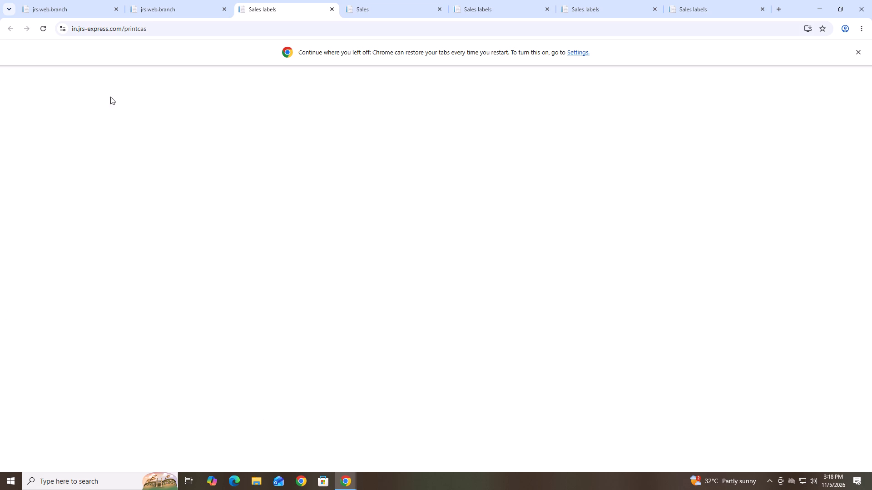
Print the proof-of-delivery labels and waybill charge invoice for the Mr. DIY shipment.
left_click(394, 0)
left_click(279, 0)
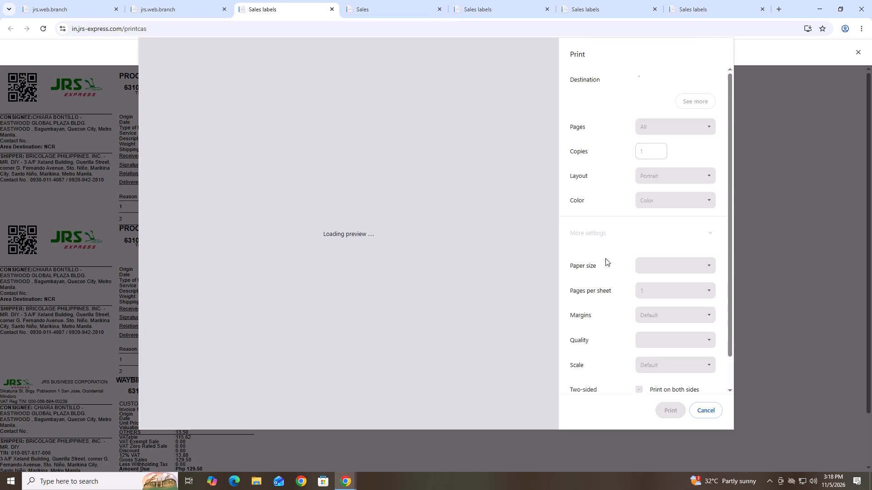
left_click(673, 410)
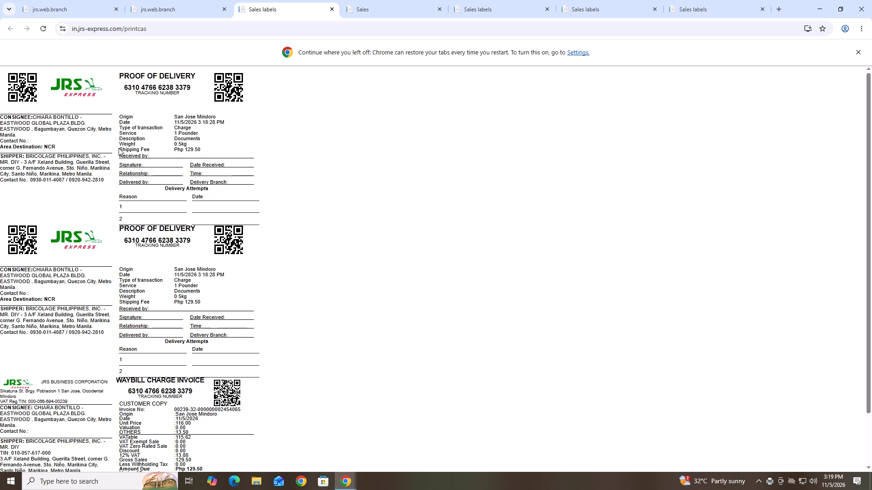
Start a new CAS charge transaction with Metropolitan Bank & Trust Company as sender and choose the 1 Pounder service.
left_click(158, 0)
left_click(124, 117)
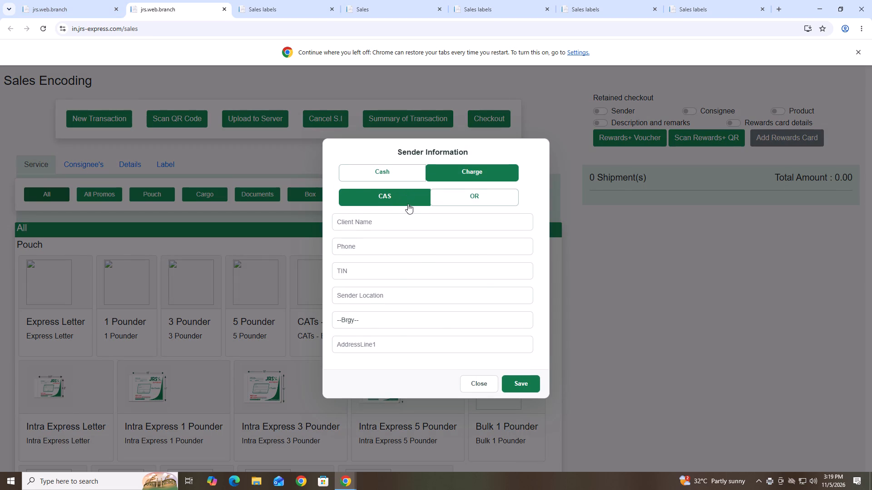
left_click(407, 214)
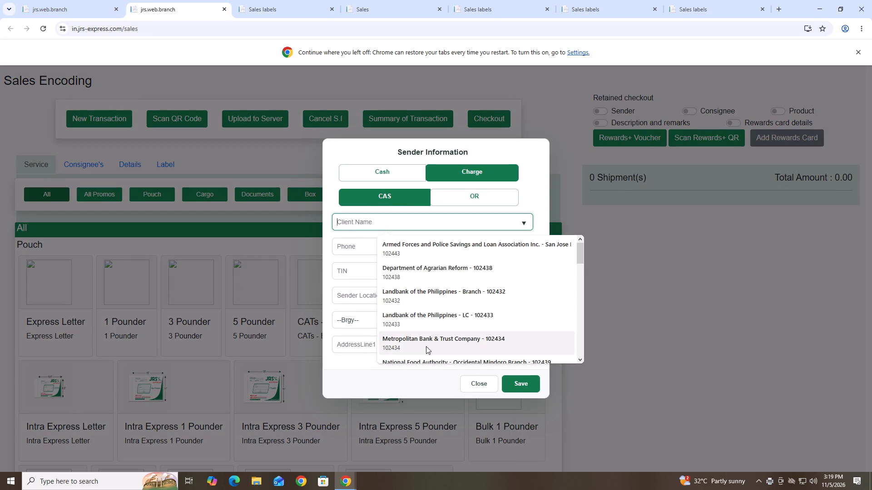
left_click(426, 346)
left_click(526, 385)
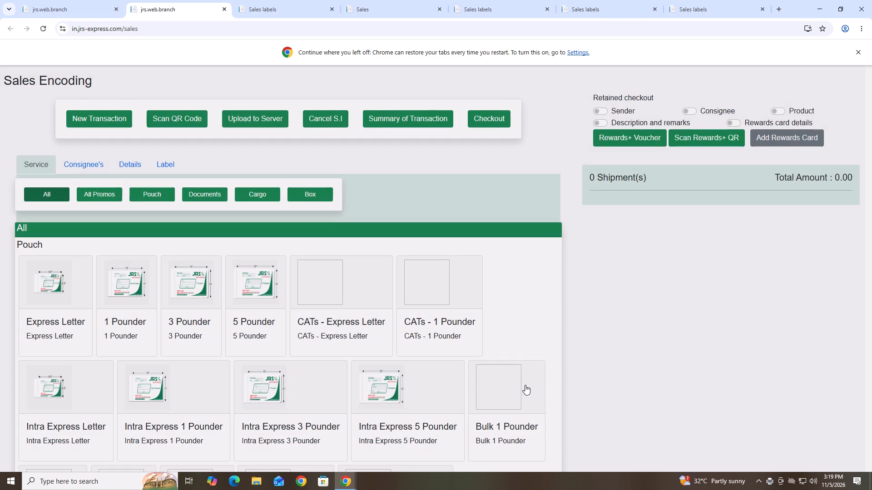
left_click(149, 301)
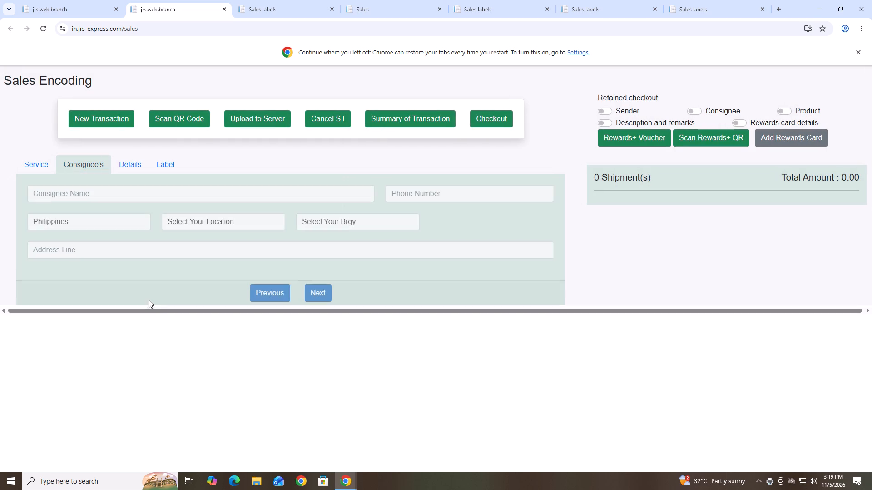
Enter the consignee's name and set the location to Batangas City, Batangas.
left_click(150, 201)
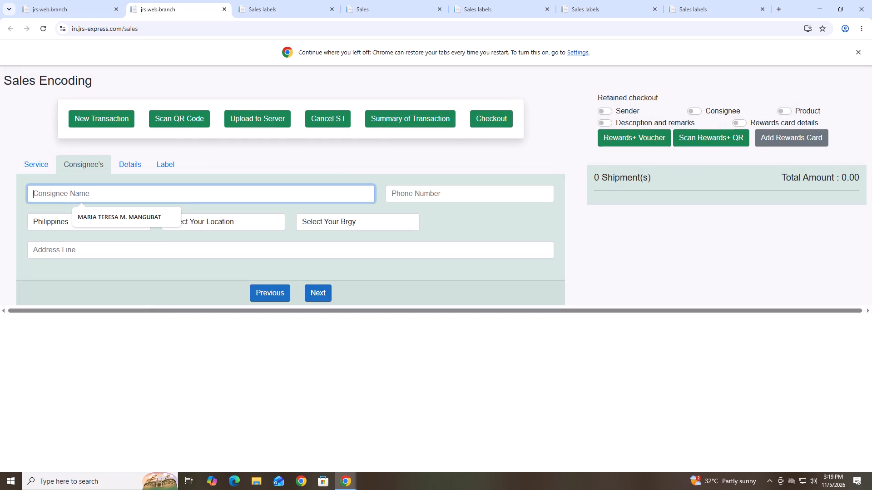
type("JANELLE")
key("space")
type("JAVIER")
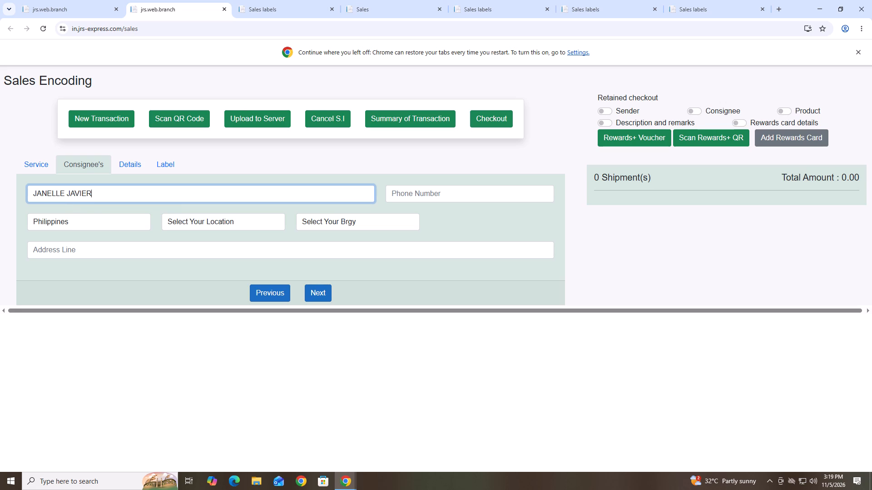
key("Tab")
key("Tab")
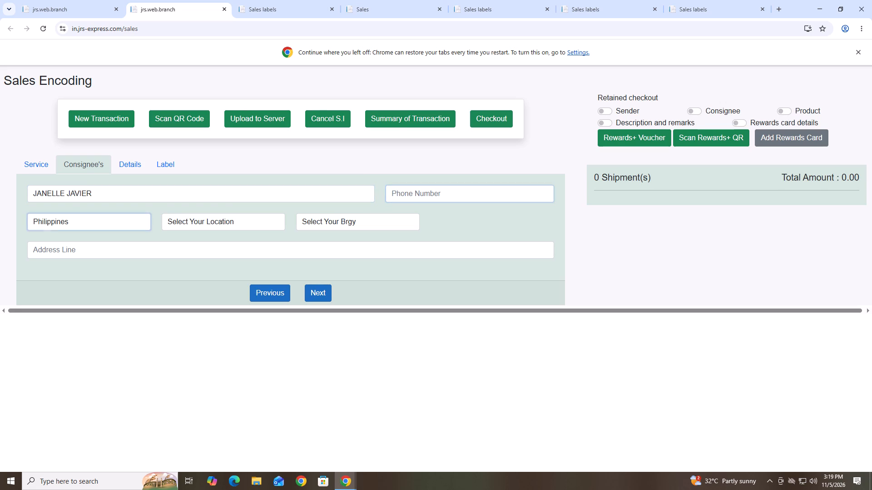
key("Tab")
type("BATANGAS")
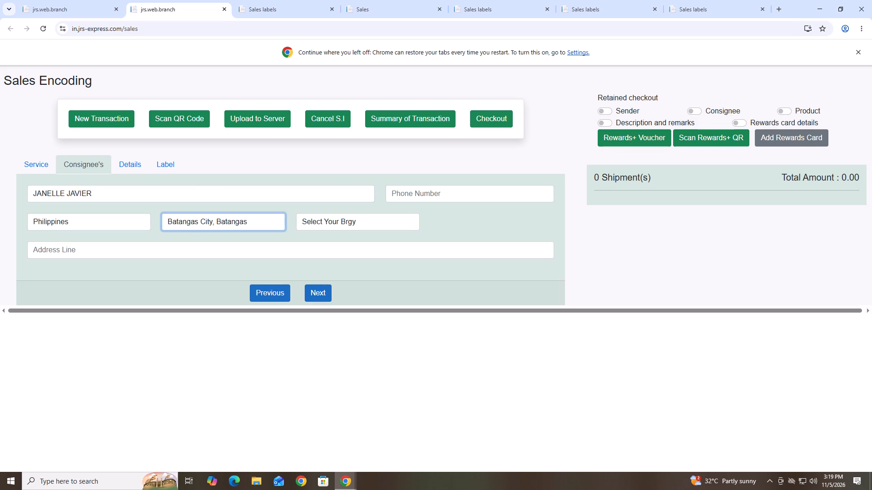
Enter the consignee's complete address in the address line, leaving the barangay unselected, and continue to the shipment details.
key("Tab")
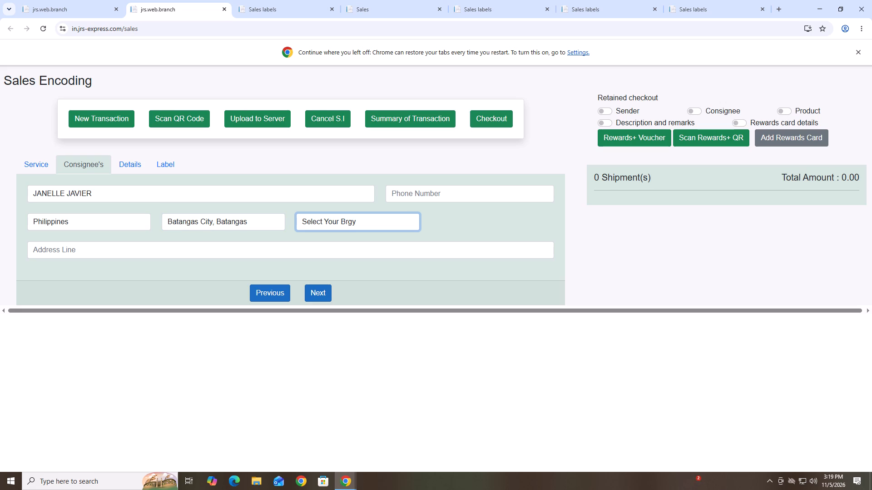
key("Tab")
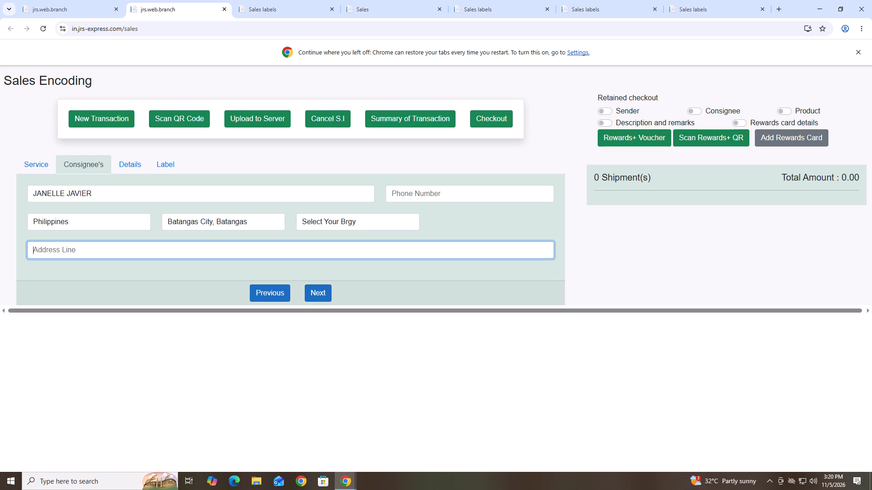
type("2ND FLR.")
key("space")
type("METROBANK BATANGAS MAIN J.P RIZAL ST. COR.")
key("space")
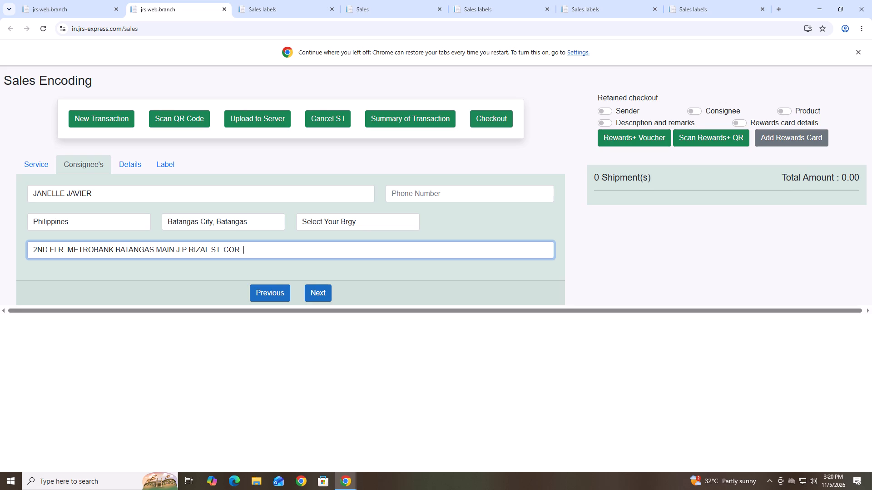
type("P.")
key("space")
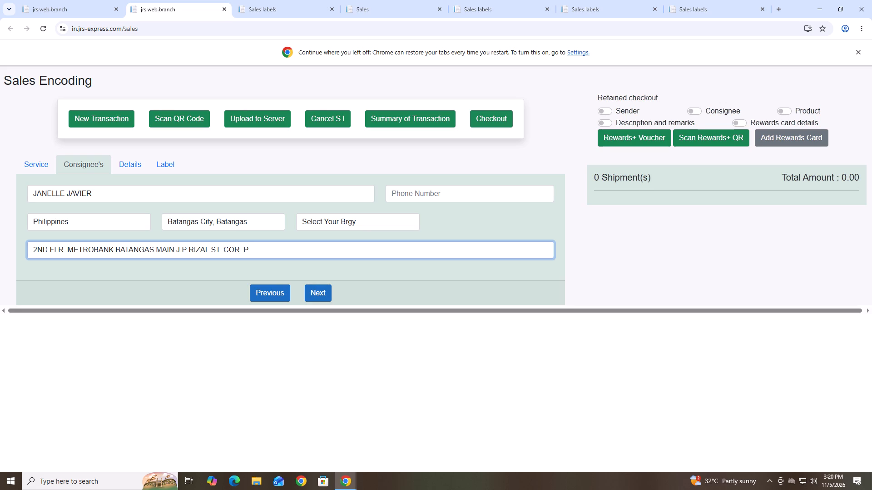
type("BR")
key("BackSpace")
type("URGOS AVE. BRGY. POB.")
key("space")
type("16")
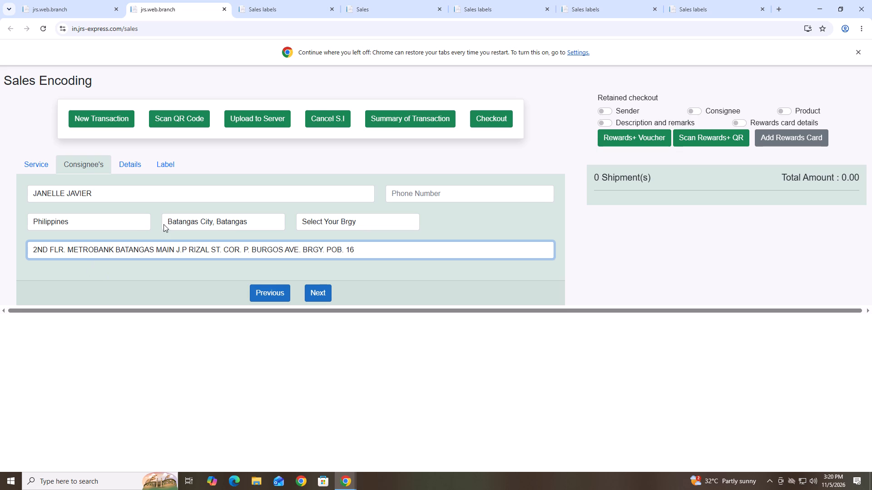
left_click(324, 292)
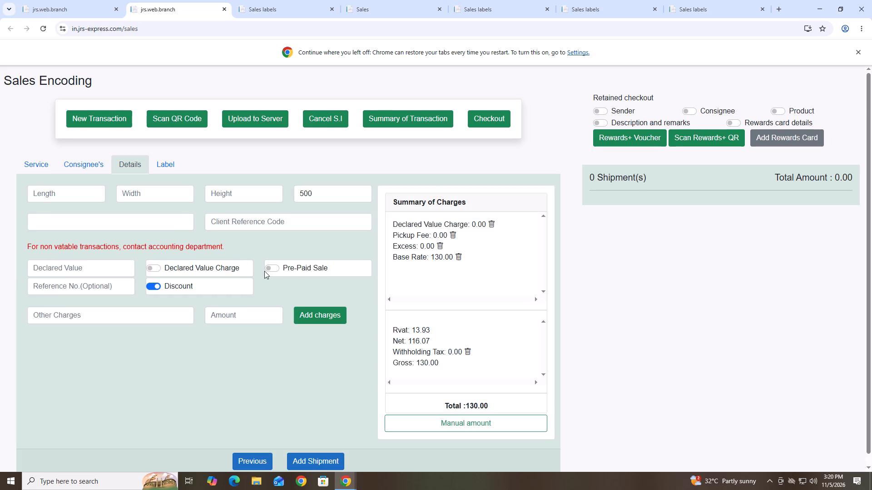
Set the Metropolitan Bank shipment's description to Documents.
left_click(173, 225)
left_click(151, 279)
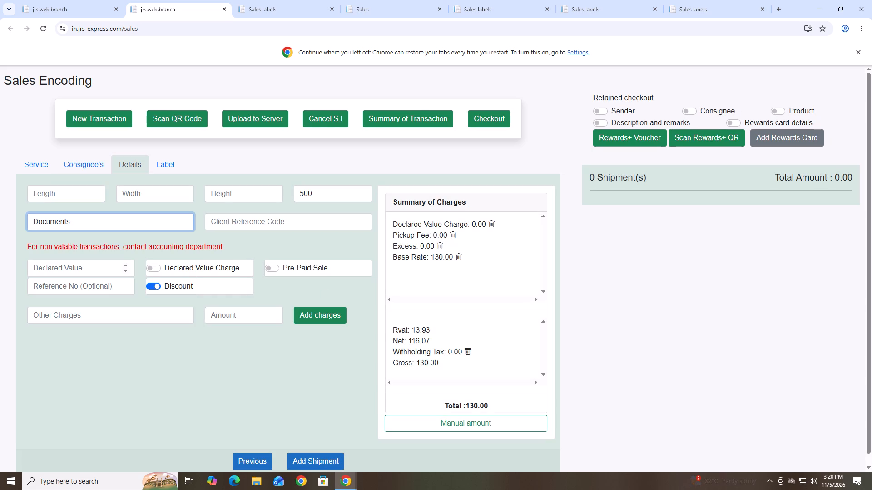
left_click(107, 272)
Add the FSC Air charge and an FSC charge of 12 to the Metropolitan Bank shipment.
left_click(120, 318)
scroll(104, 399, "down", 8)
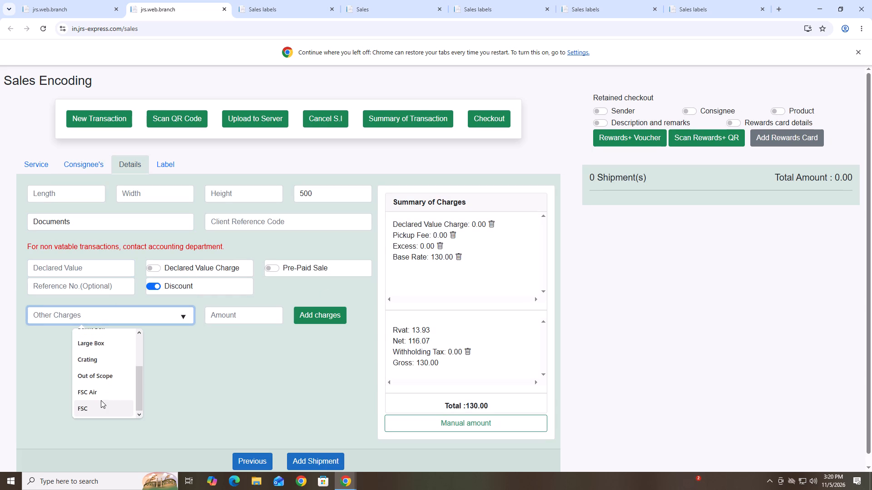
left_click(103, 394)
left_click(136, 323)
scroll(110, 386, "down", 8)
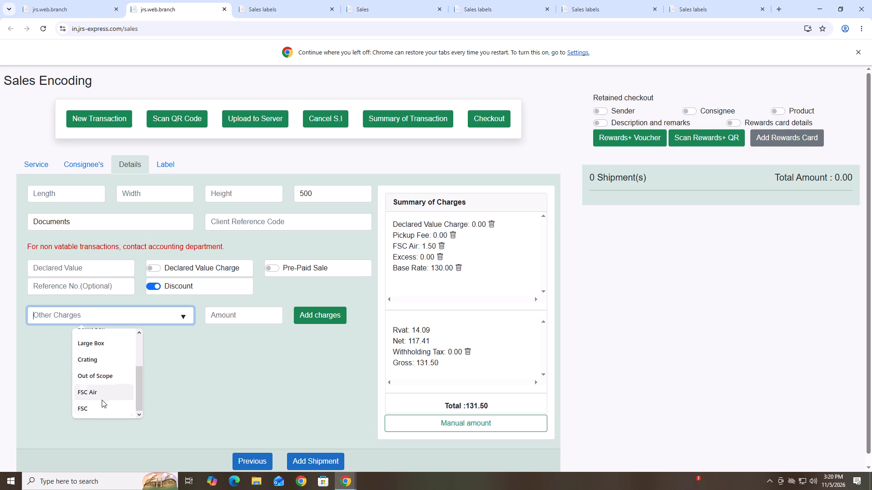
left_click(101, 403)
left_click(215, 324)
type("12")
left_click(313, 314)
Add the Metropolitan Bank shipment to the transaction and check it out as Walk In.
scroll(324, 397, "down", 7)
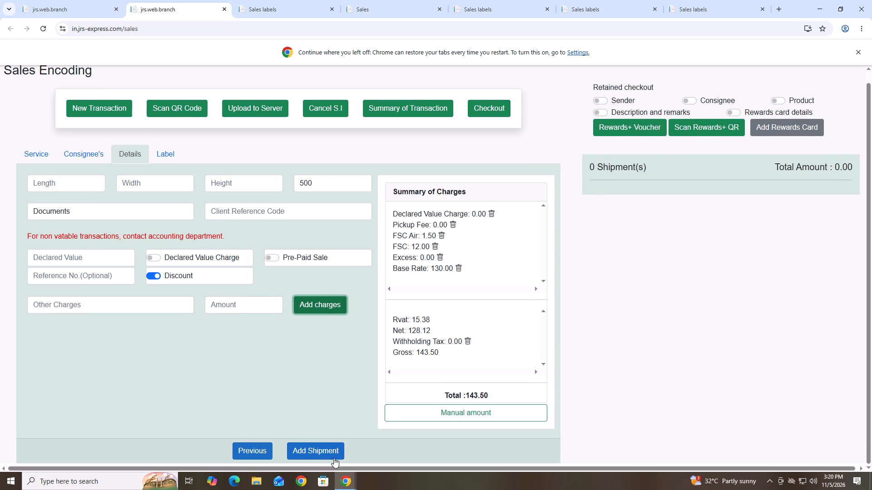
scroll(316, 452, "down", 7)
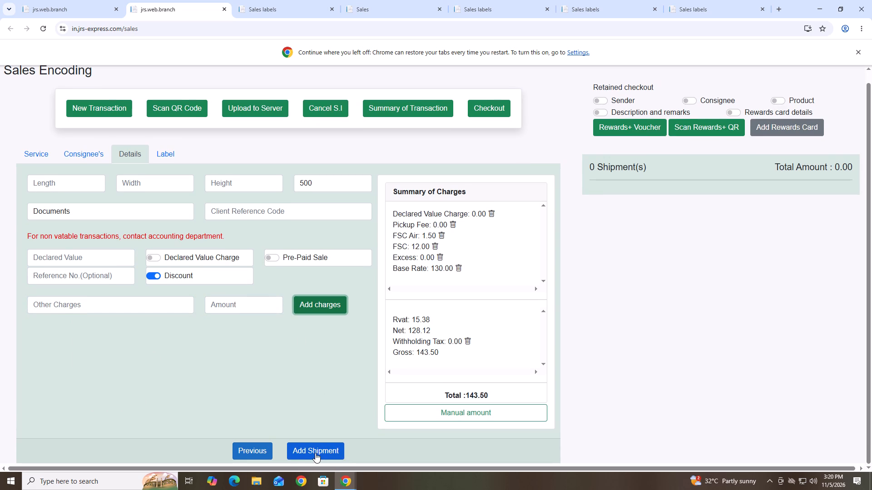
left_click(315, 453)
scroll(744, 289, "up", 5)
left_click(492, 124)
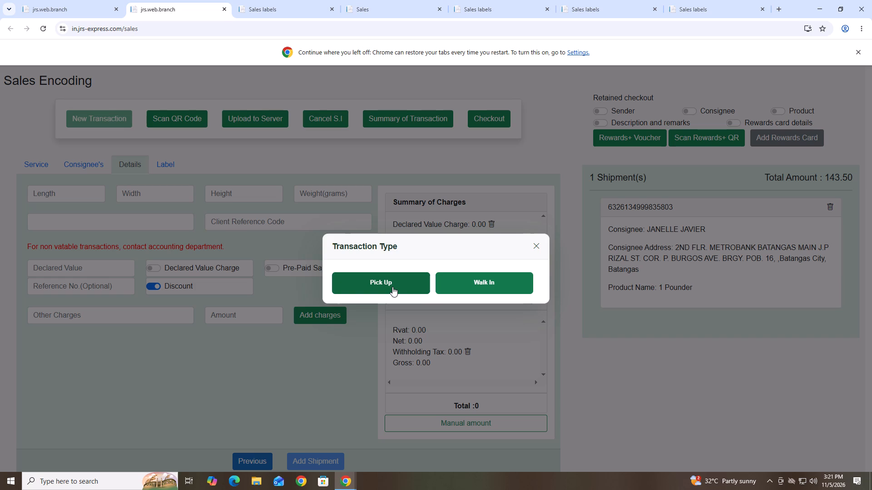
left_click(495, 290)
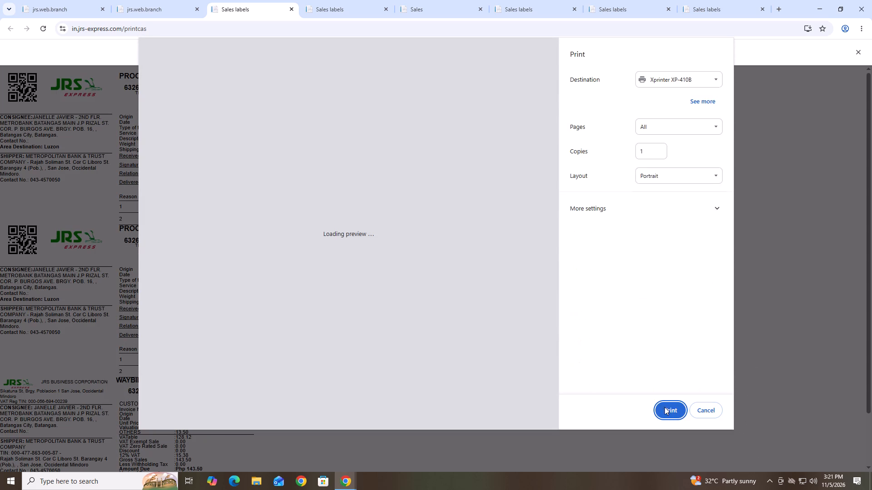
Print the labels and charge invoice for the Metropolitan Bank shipment.
left_click(671, 407)
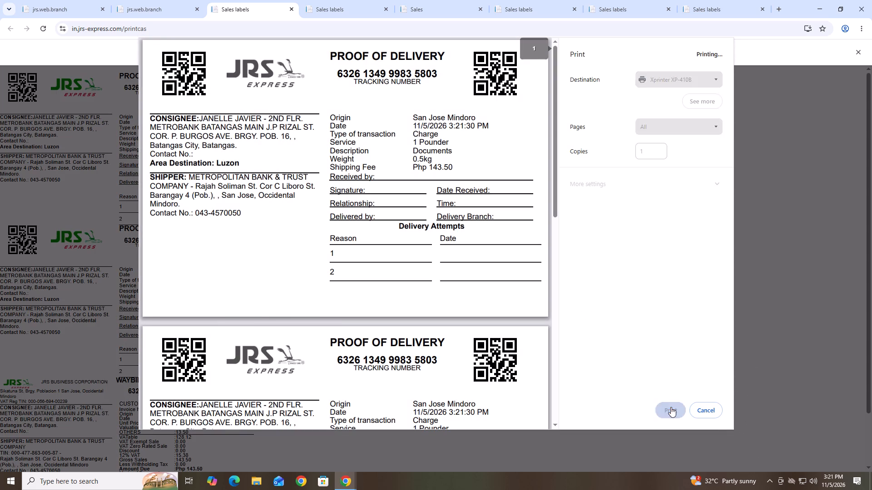
Close the label pages of the Metropolitan Bank and Mr. DIY shipments and return to the Sales counter page.
left_click(292, 7)
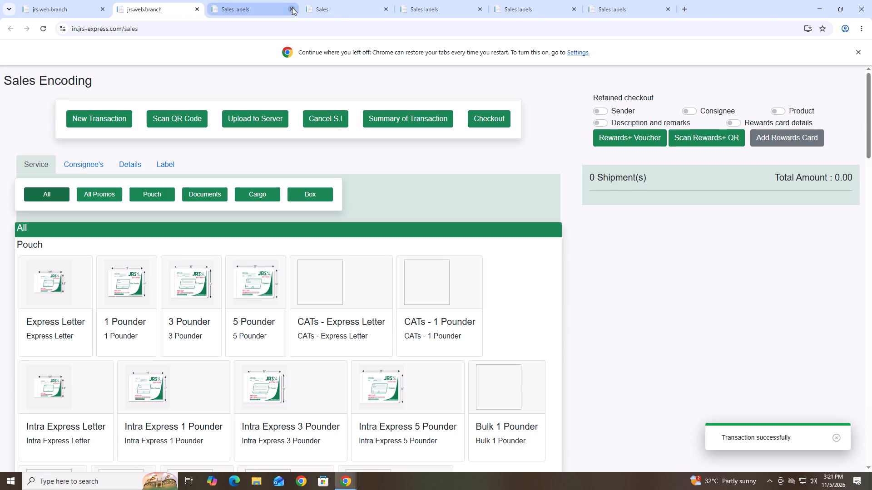
left_click(251, 5)
left_click(289, 10)
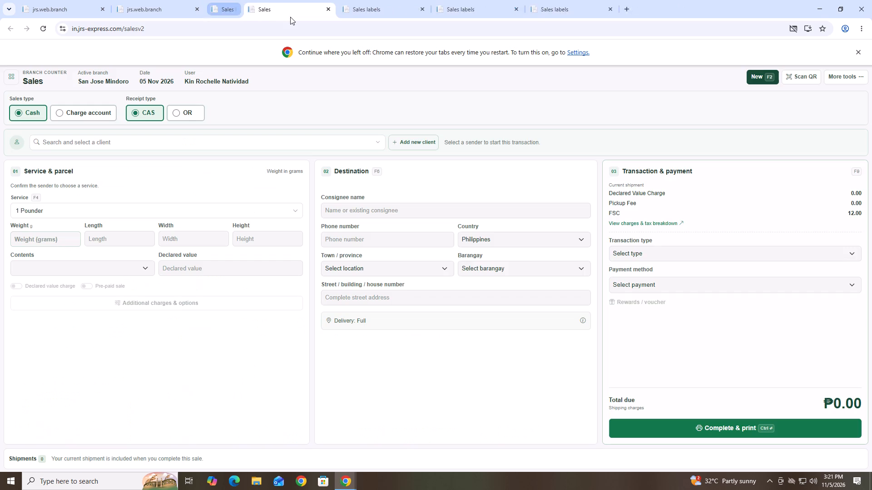